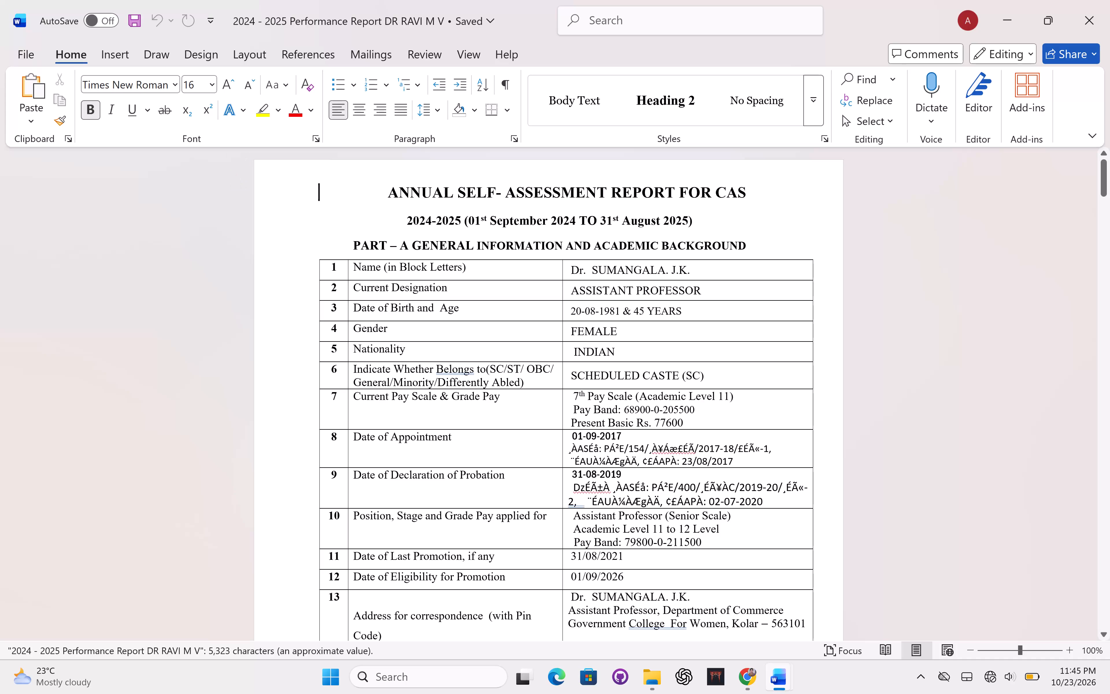
In row 06 of Administrative Responsibilities, remove "Third" so the class tutor entry reads "First, Second Year B.Com /AEDP /E-Commerce Course.".
key("Down")
key("Down")
key("Down")
key("Down")
key("Down")
key("Down")
key("Down")
key("Down")
key("Down")
key("Down")
key("Down")
key("Down")
key("Down")
key("Down")
key("Down")
key("Down")
key("Down")
key("Down")
key("Down")
key("Down")
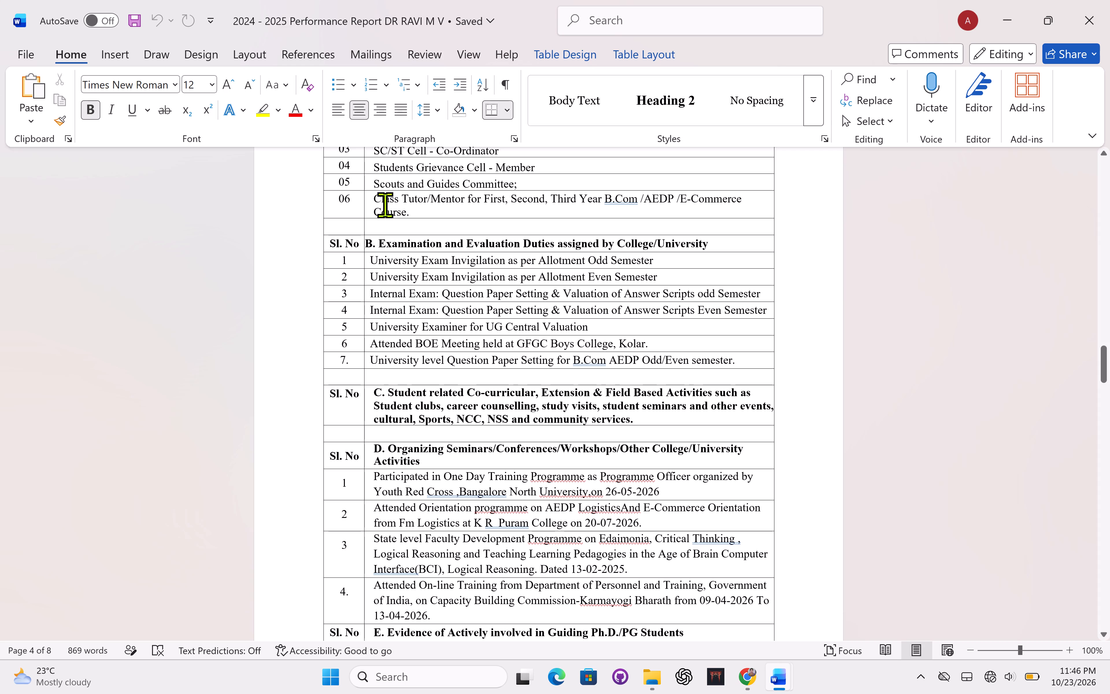
left_click(578, 197)
key("BackSpace")
key("BackSpace")
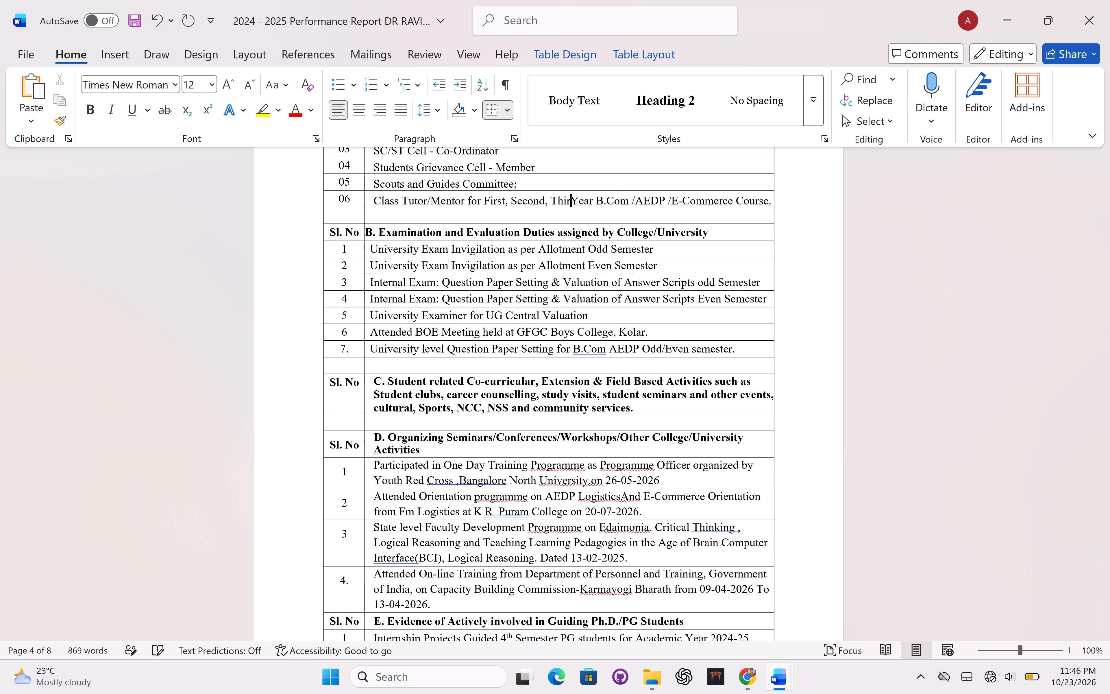
key("BackSpace")
key("BackSpace")
key("BackSpace")
key("BackSpace")
key("BackSpace")
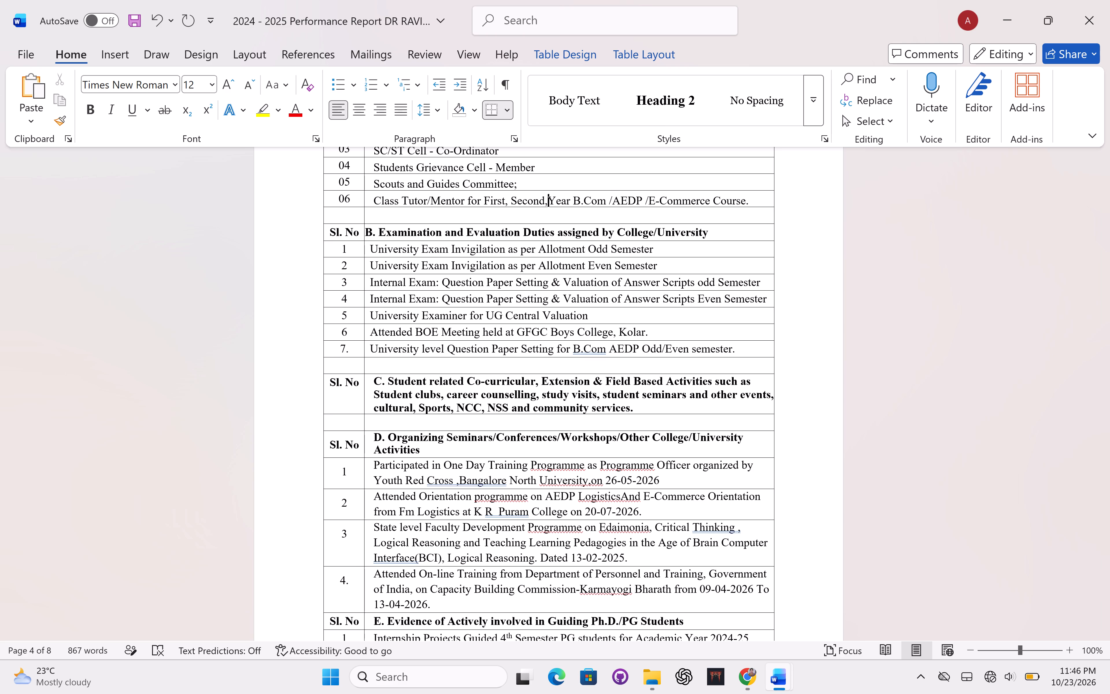
key("BackSpace")
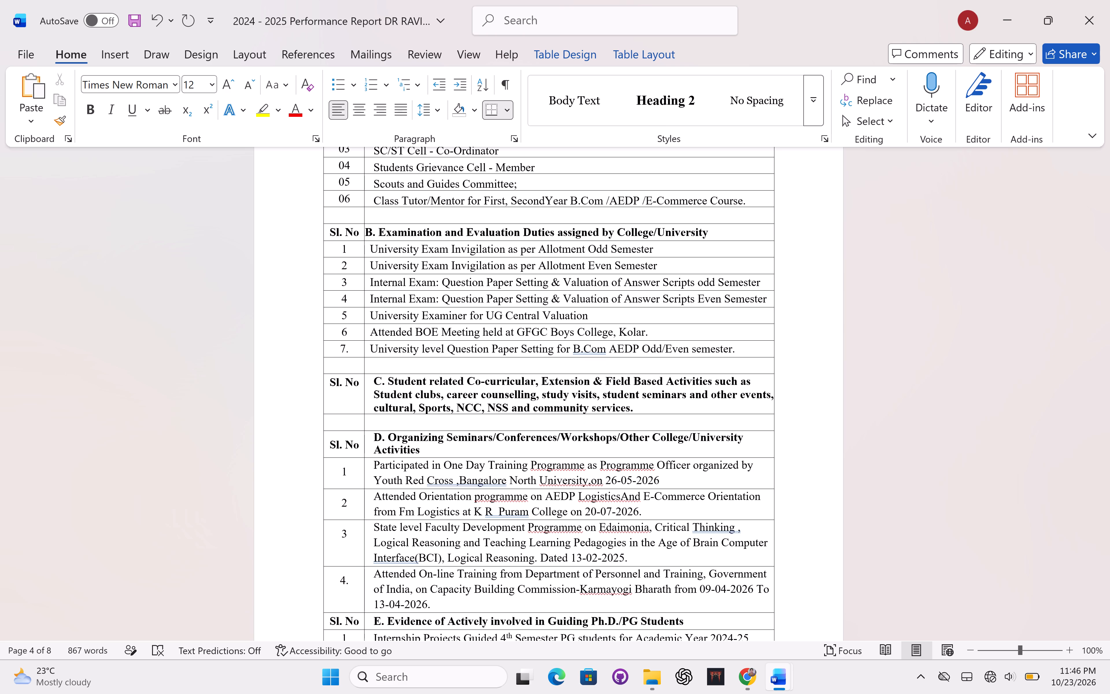
key("space")
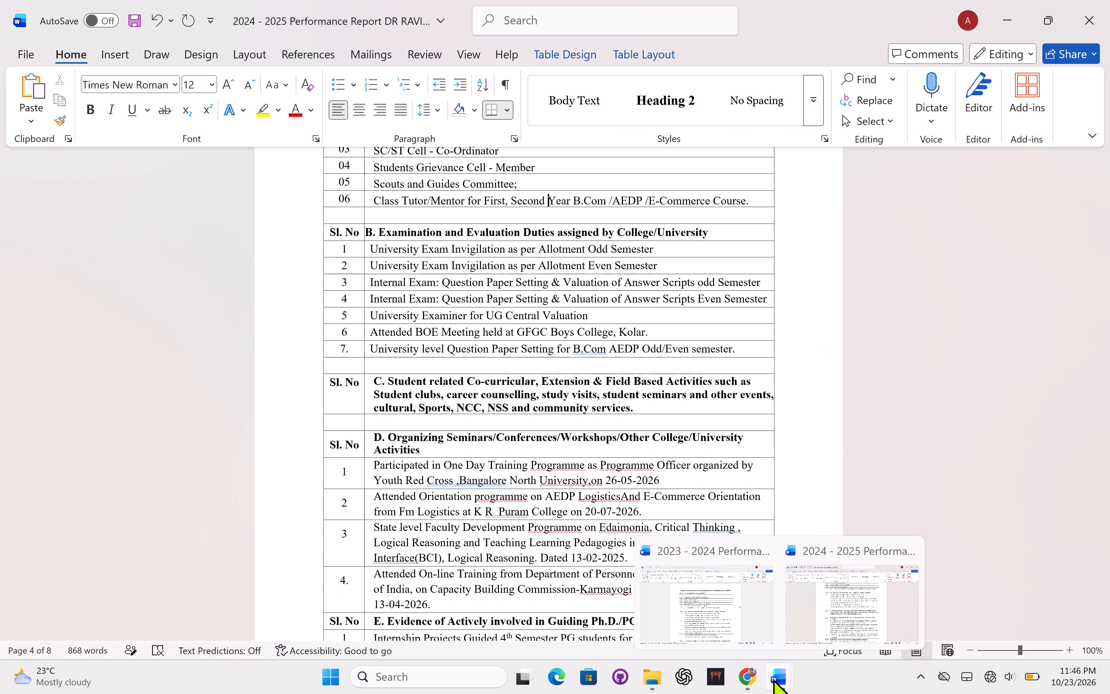
Minimize the open 2024-2025 and 2023-2024 reports and open the 2025 - 2026 Performance Report from File Explorer.
left_click(773, 679)
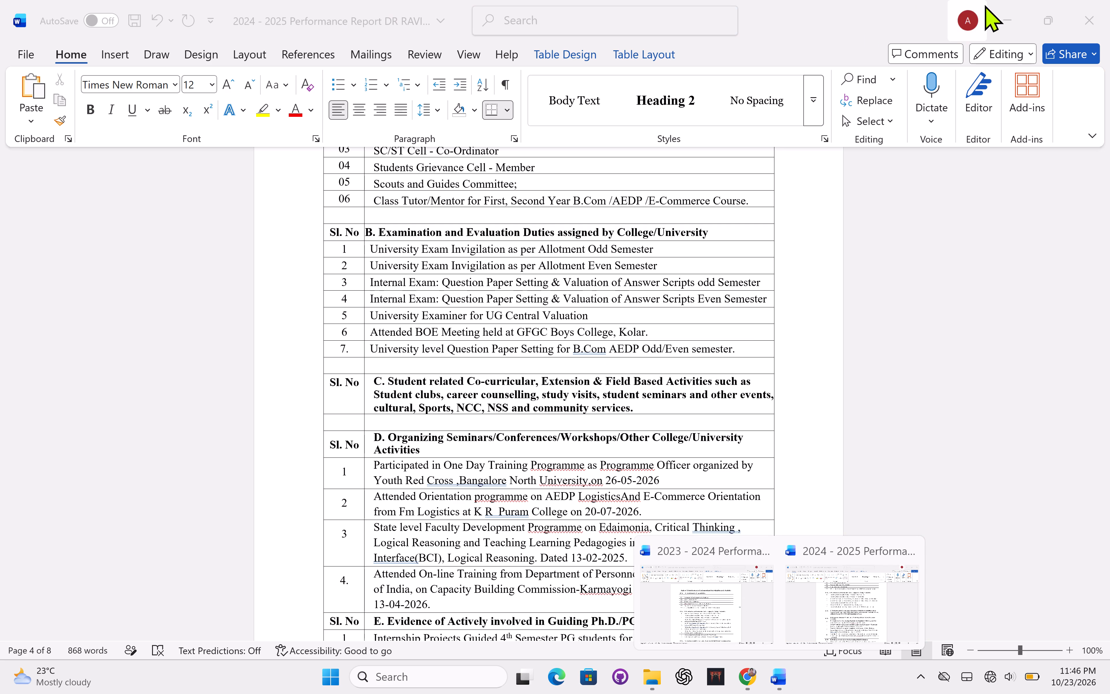
left_click(1009, 15)
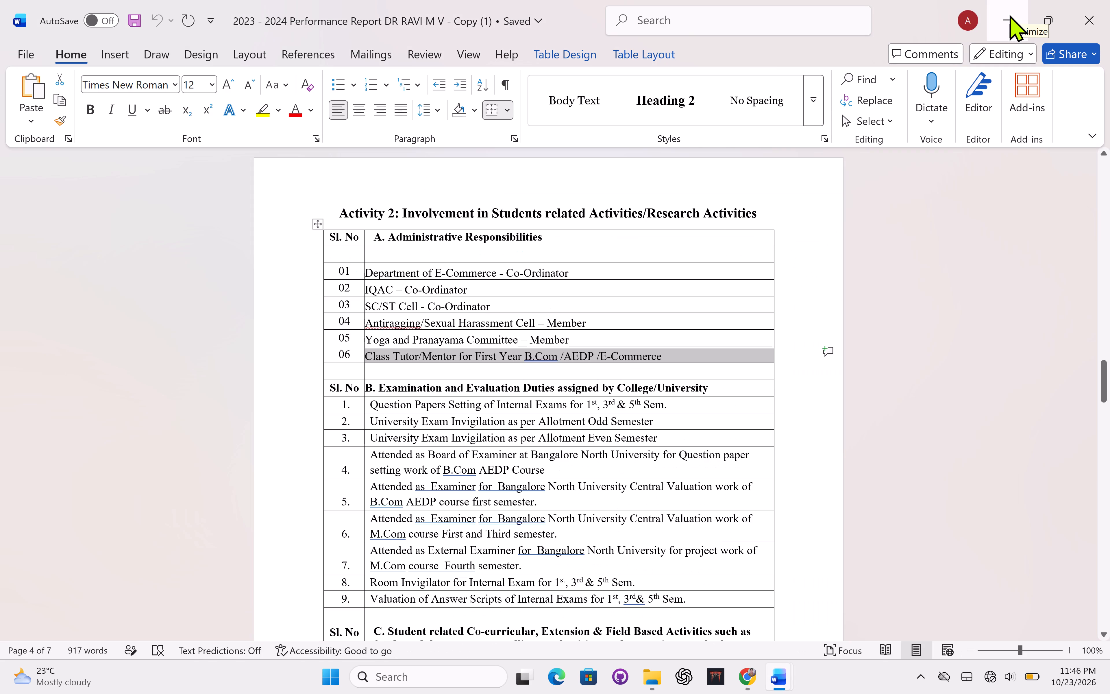
left_click(1009, 15)
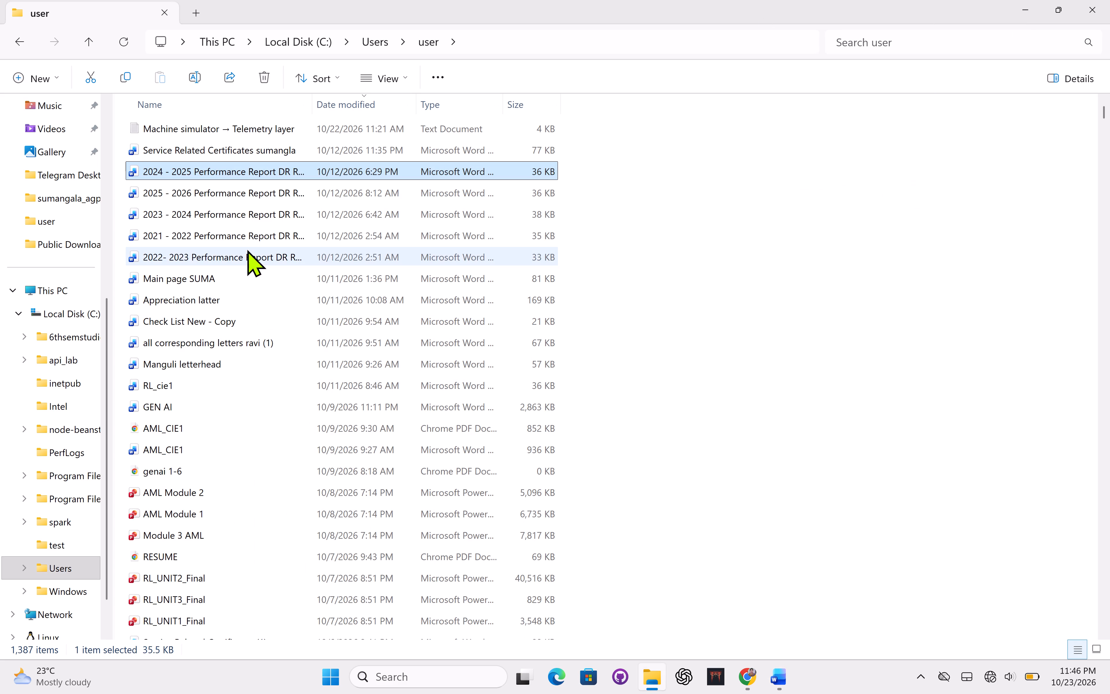
double_click(208, 195)
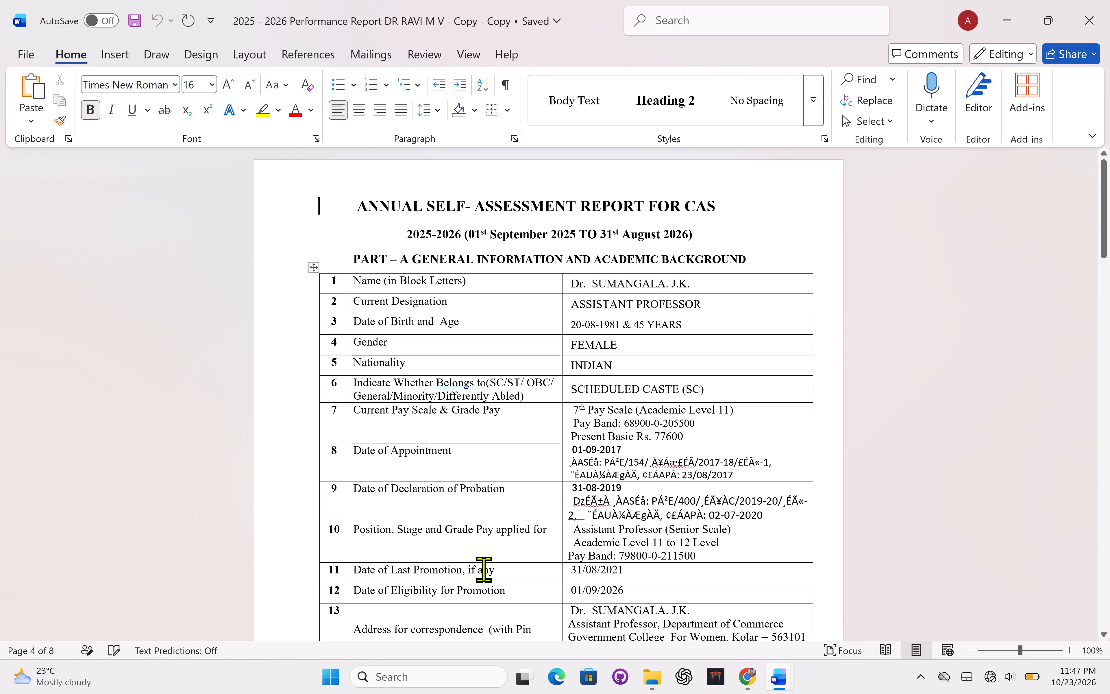
Add row 7 below "Scouts and Guides – Member" in Administrative Responsibilities, containing the copied Class Tutor/Mentor entry.
key("Down")
key("Down")
key("Down")
key("Down")
key("Down")
key("Down")
key("Down")
key("Down")
key("Down")
key("Down")
key("Down")
key("Down")
key("Down")
key("Down")
key("Down")
key("Down")
key("Down")
key("Down")
key("Down")
key("Down")
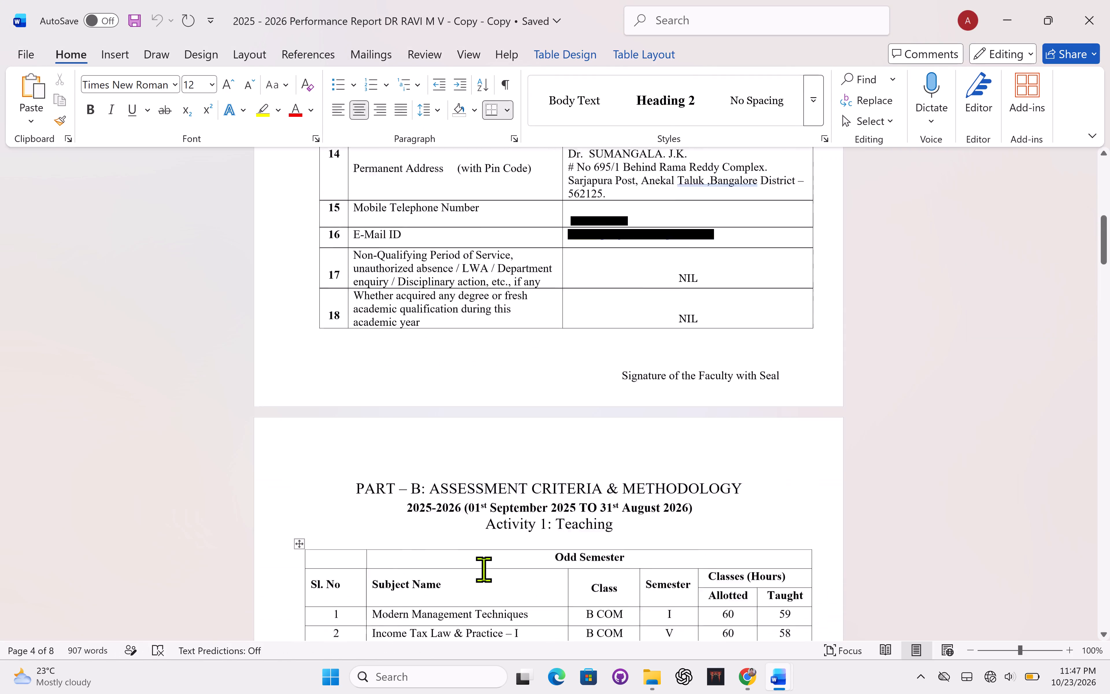
key("Down")
key("Down")
key("Down")
key("Down")
key("Down")
key("Down")
key("Down")
key("Down")
key("Down")
key("Down")
key("Down")
key("Down")
key("Down")
key("Down")
key("Down")
key("Down")
key("Down")
key("Down")
key("Down")
key("Down")
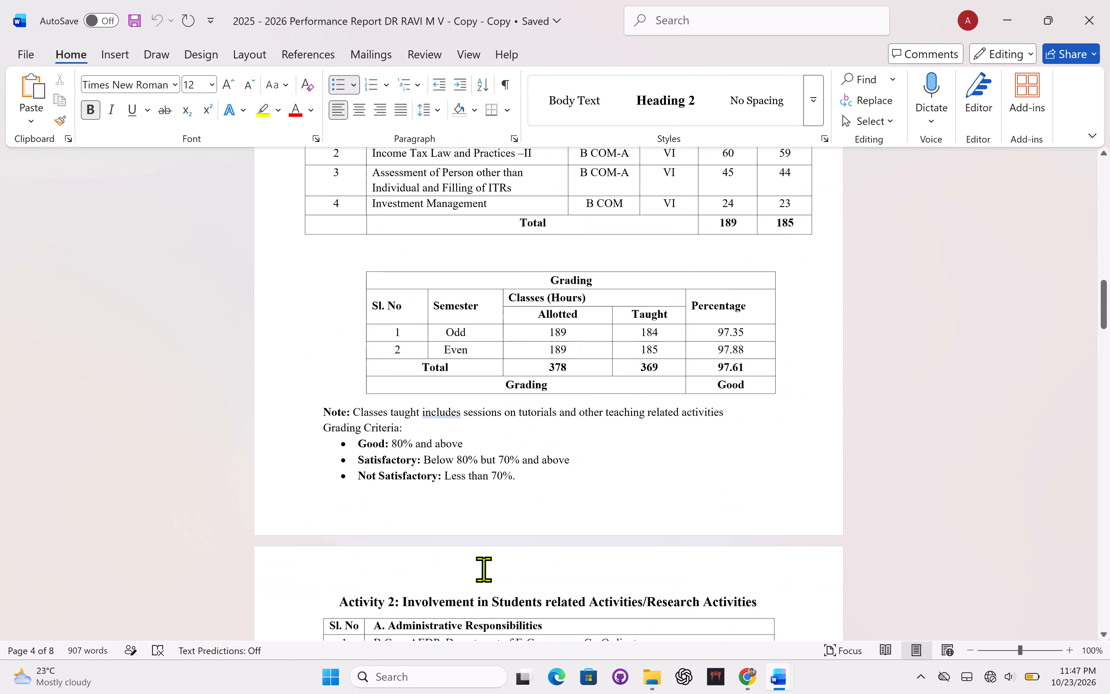
key("Down")
key("Down")
key("Down")
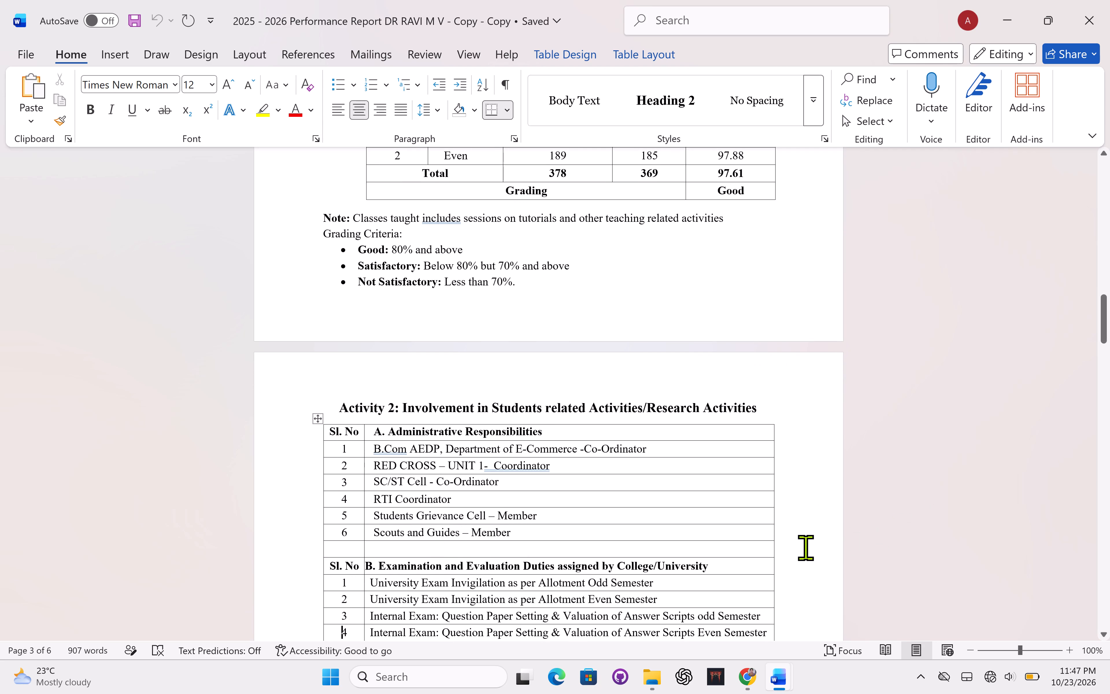
left_click(784, 532)
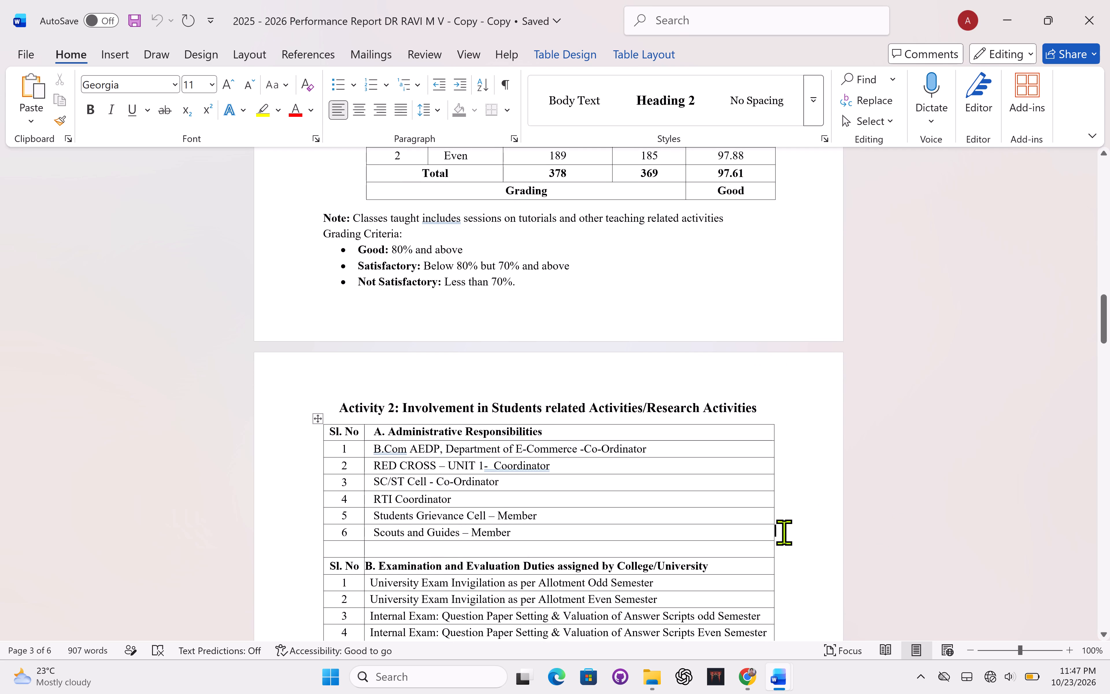
key("Return")
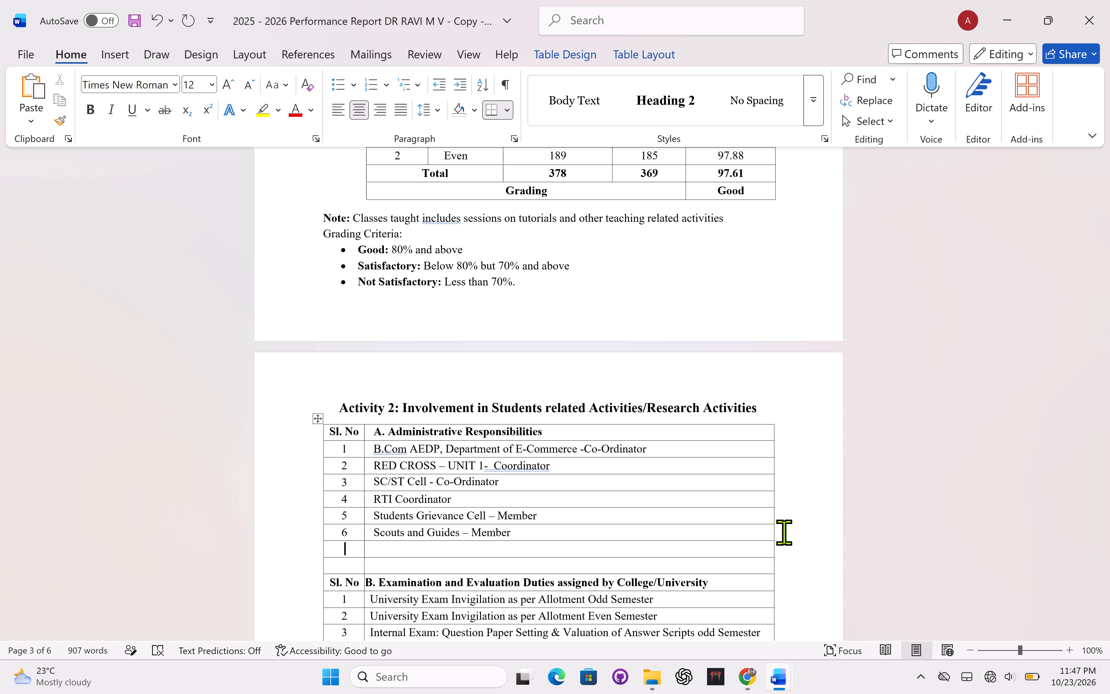
left_click(784, 532)
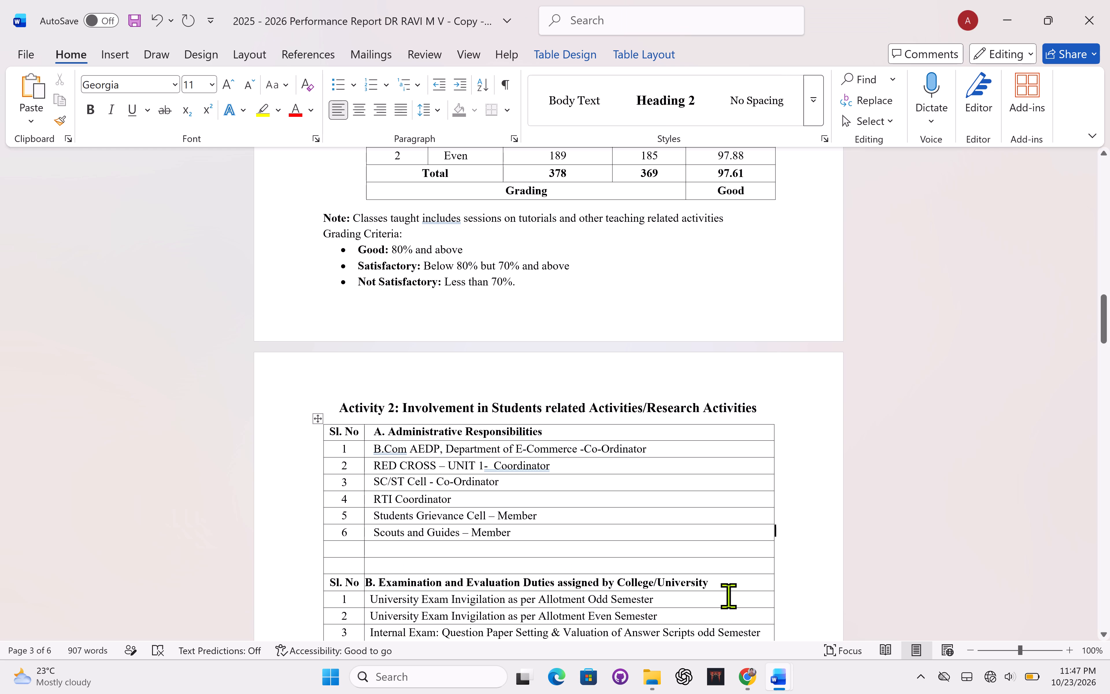
left_click(345, 550)
key("7")
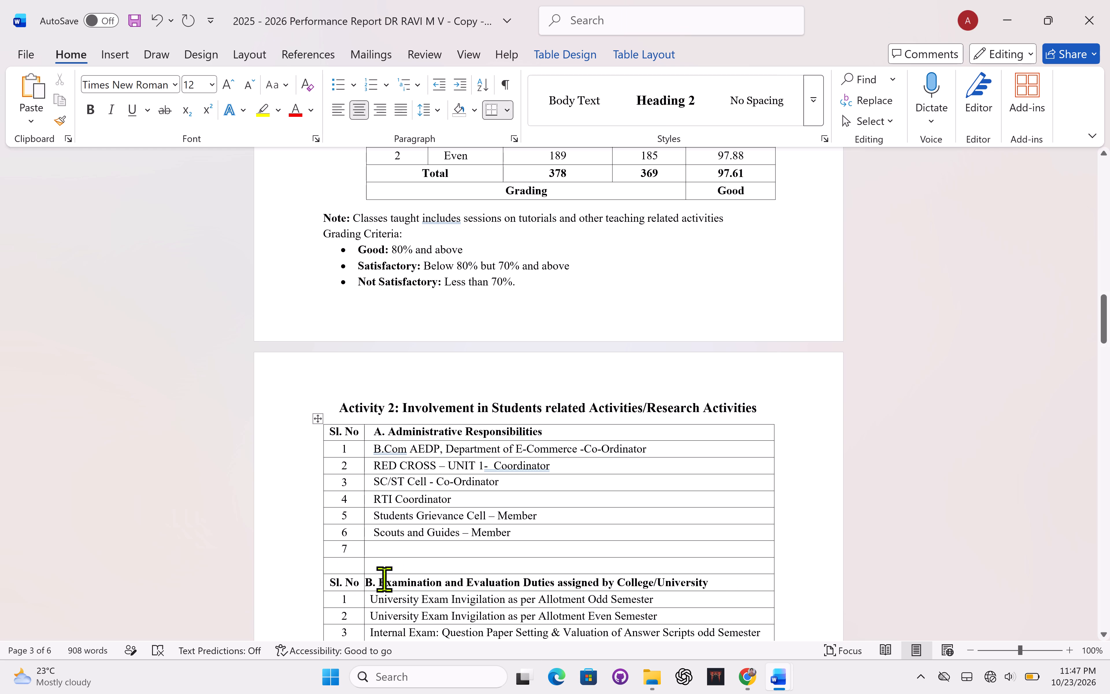
left_click(378, 550)
key("ctrl+v")
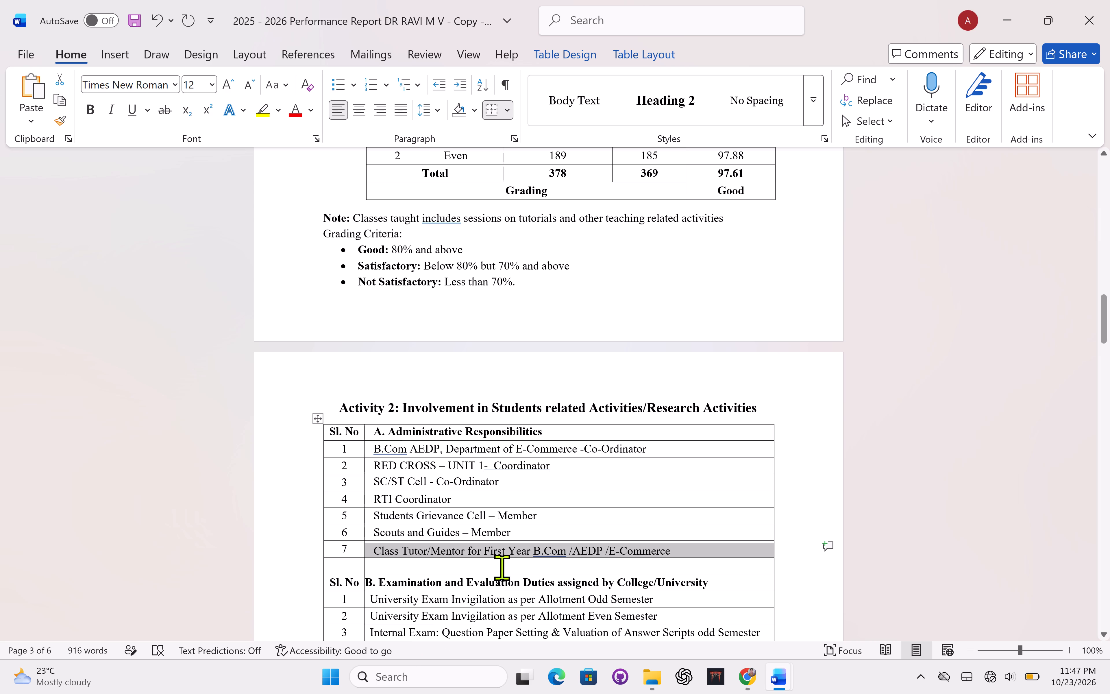
Extend the year list in the row 7 class tutor entry to read "First, Second,Third Year".
left_click(506, 543)
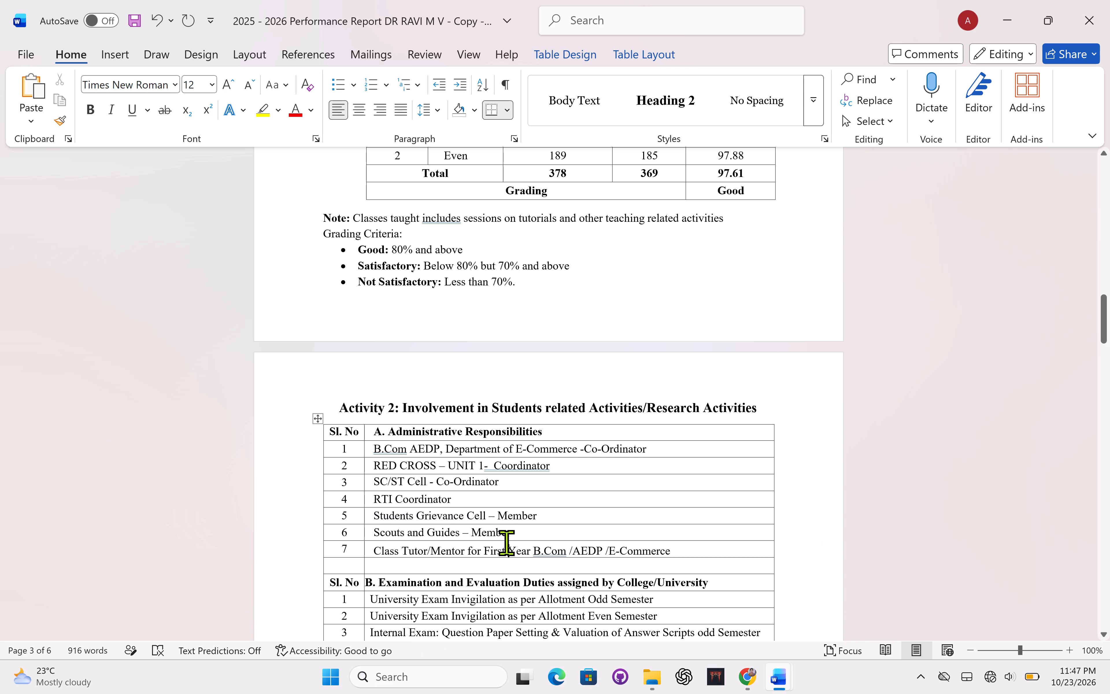
key("comma")
key("BackSpace")
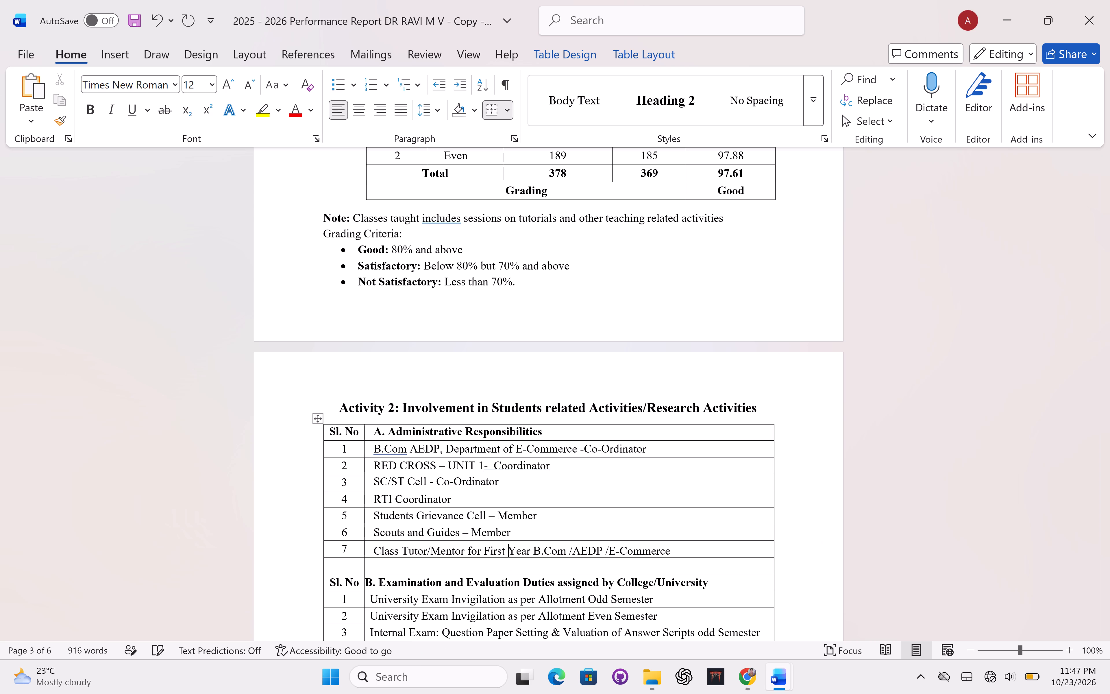
key("BackSpace")
type(",")
key("space")
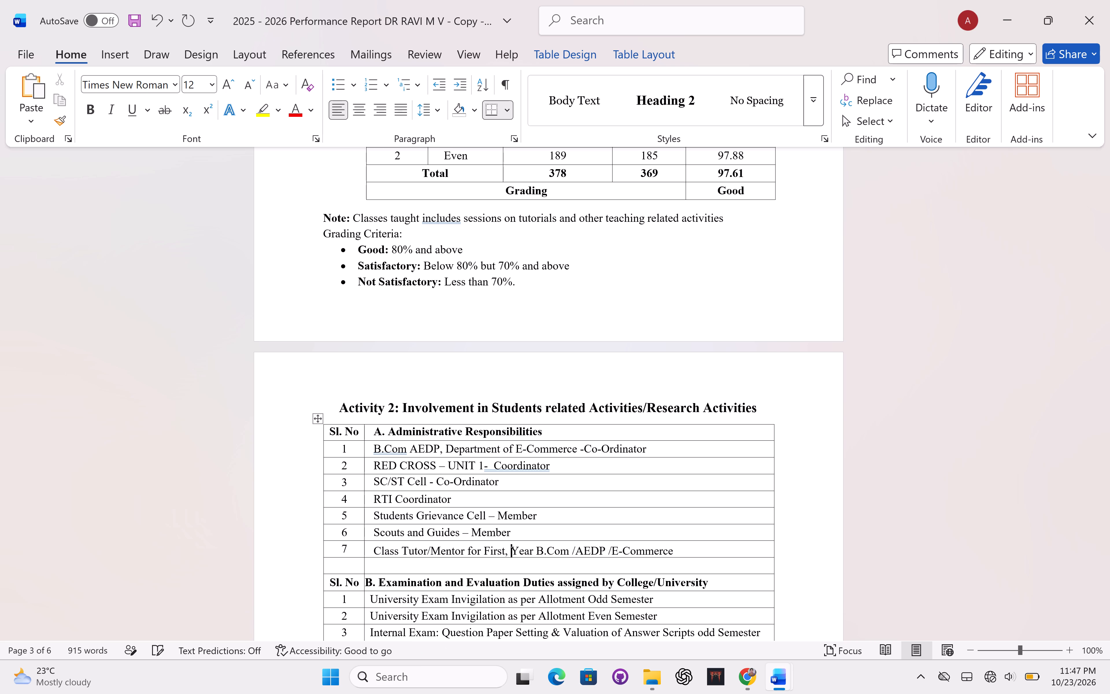
key("s")
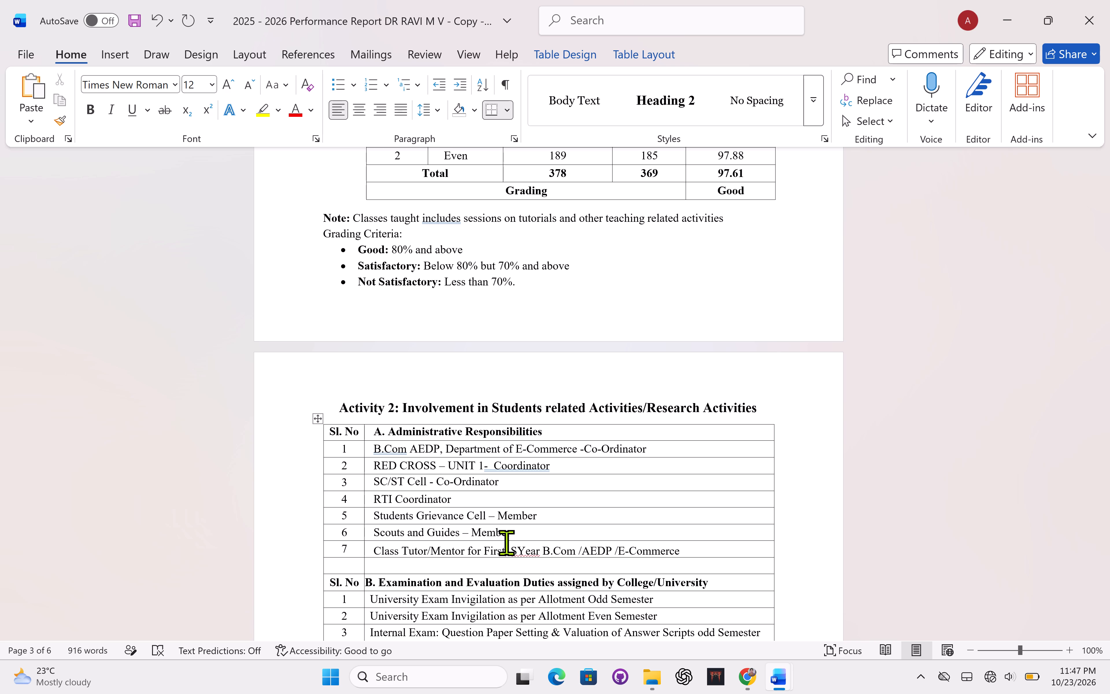
type("ec")
type("ond")
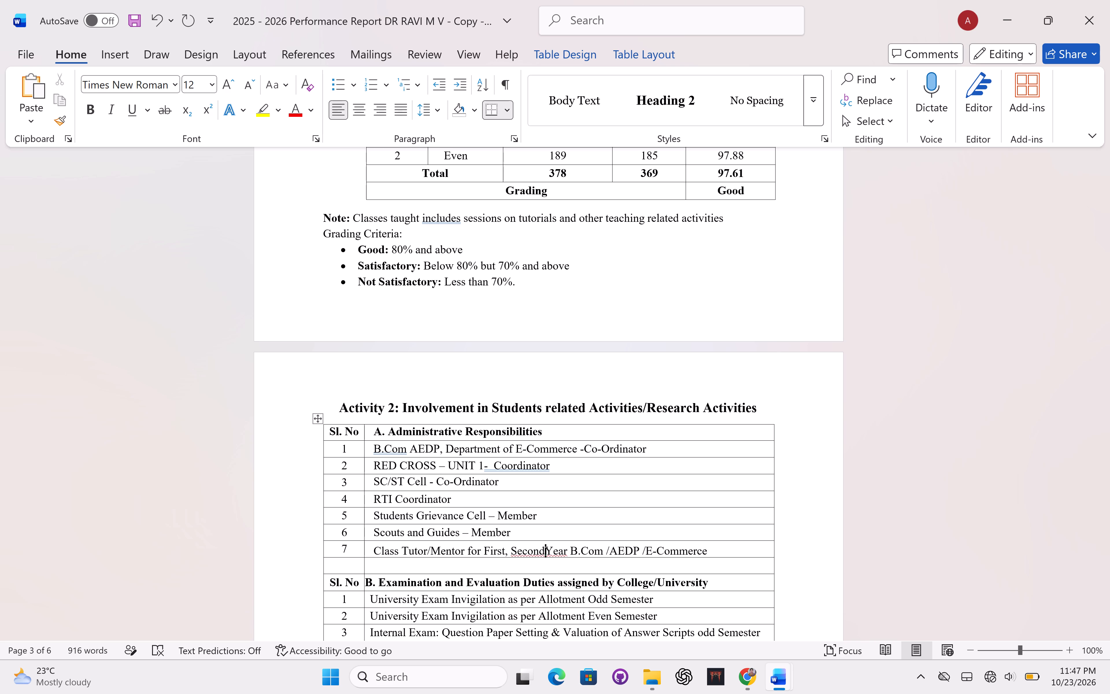
key("comma")
key("t")
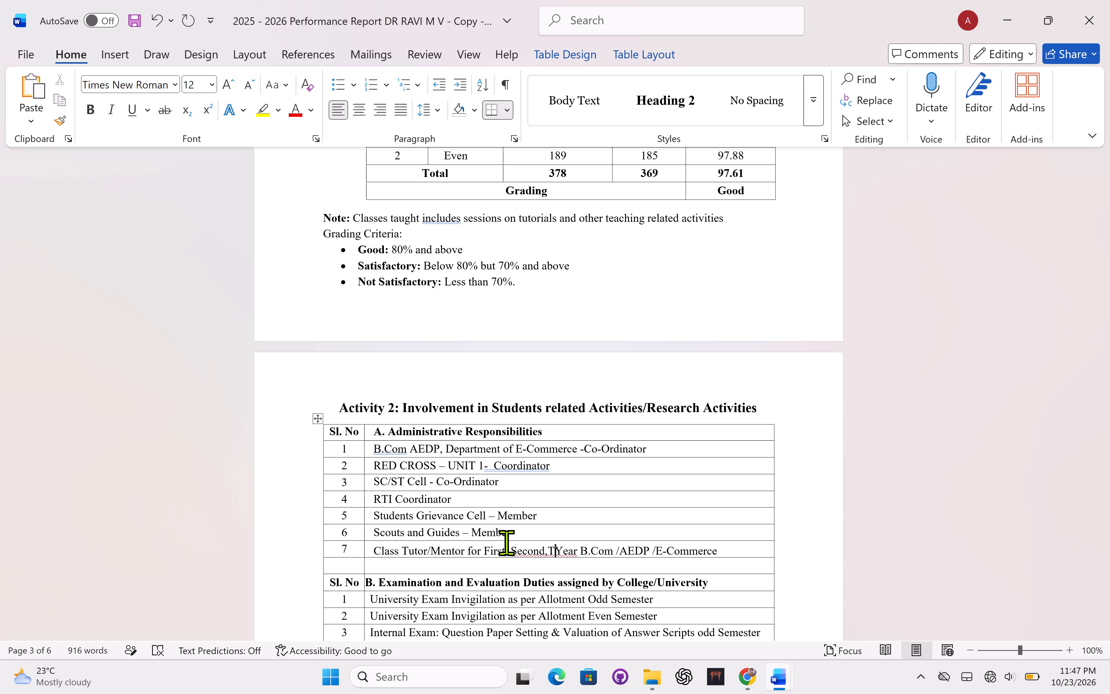
key("h")
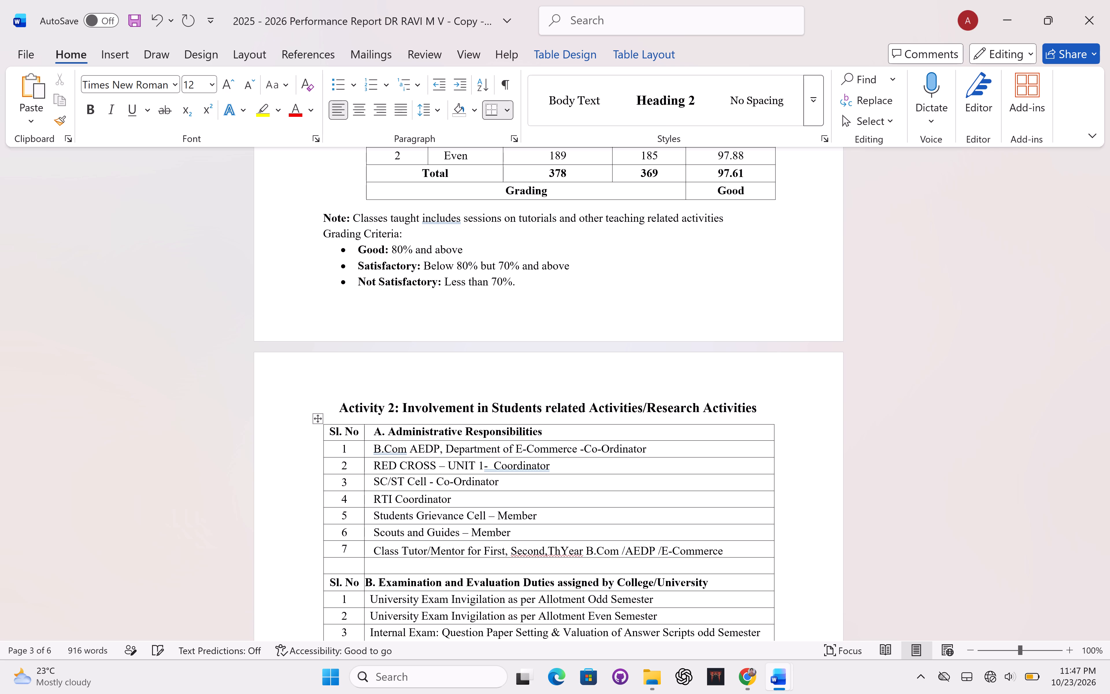
type("ird")
key("space")
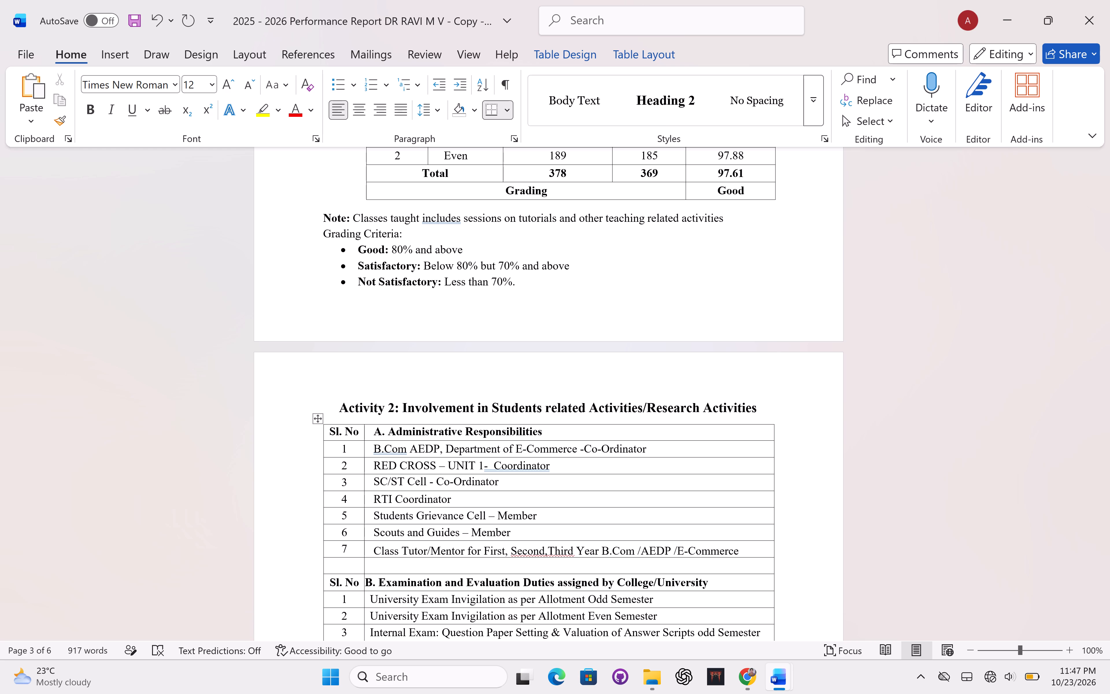
Save the 2025-2026 report.
key("ctrl+s")
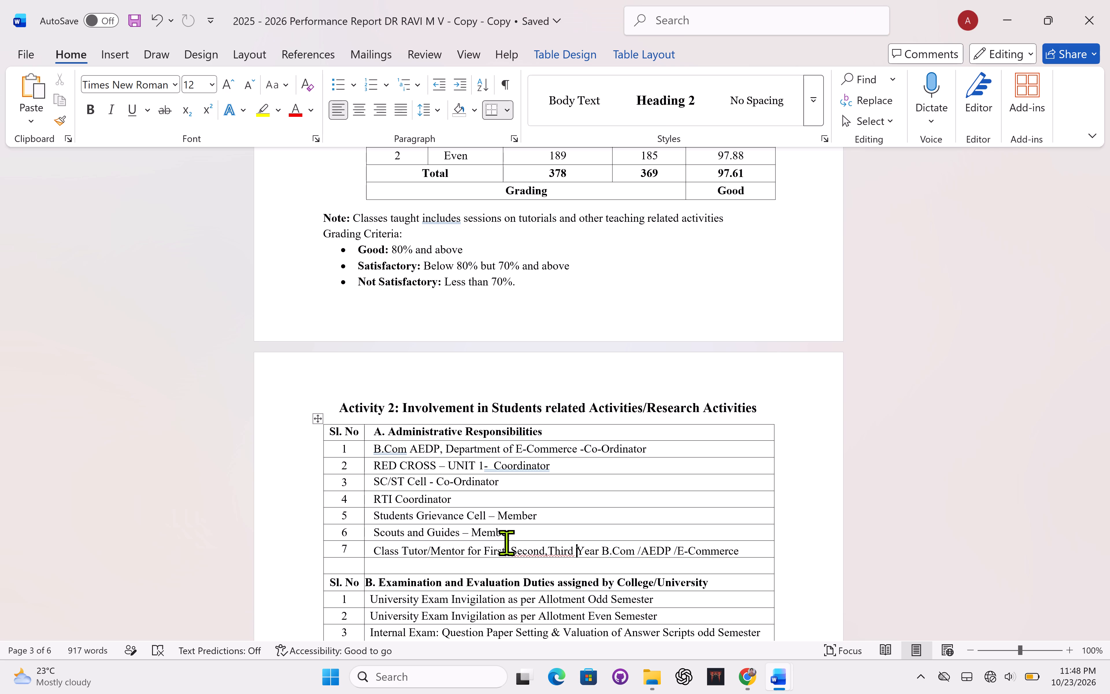
Review the rest of the Activity 2 table, from examination duties through seminars, student guidance, research projects and publications.
key("Down")
key("Down")
key("Down")
key("Down")
key("Down")
key("Down")
key("Down")
key("Down")
key("Down")
key("Down")
key("Down")
key("Down")
key("Down")
key("Down")
key("Down")
key("Down")
key("Down")
key("Down")
key("Down")
key("Down")
key("Down")
key("Down")
key("Down")
key("Down")
key("Down")
key("Down")
key("Down")
key("Down")
key("Down")
key("Down")
key("Down")
key("Down")
key("Down")
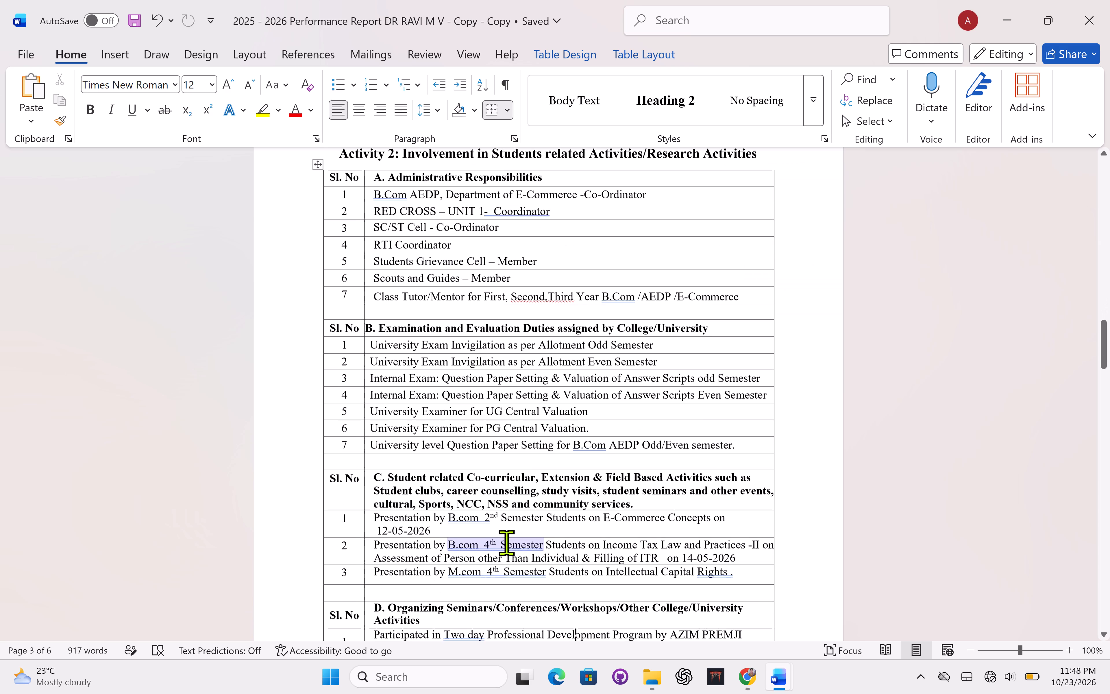
key("Down")
key("Down")
key("Down")
key("Down")
key("Down")
key("Down")
key("Down")
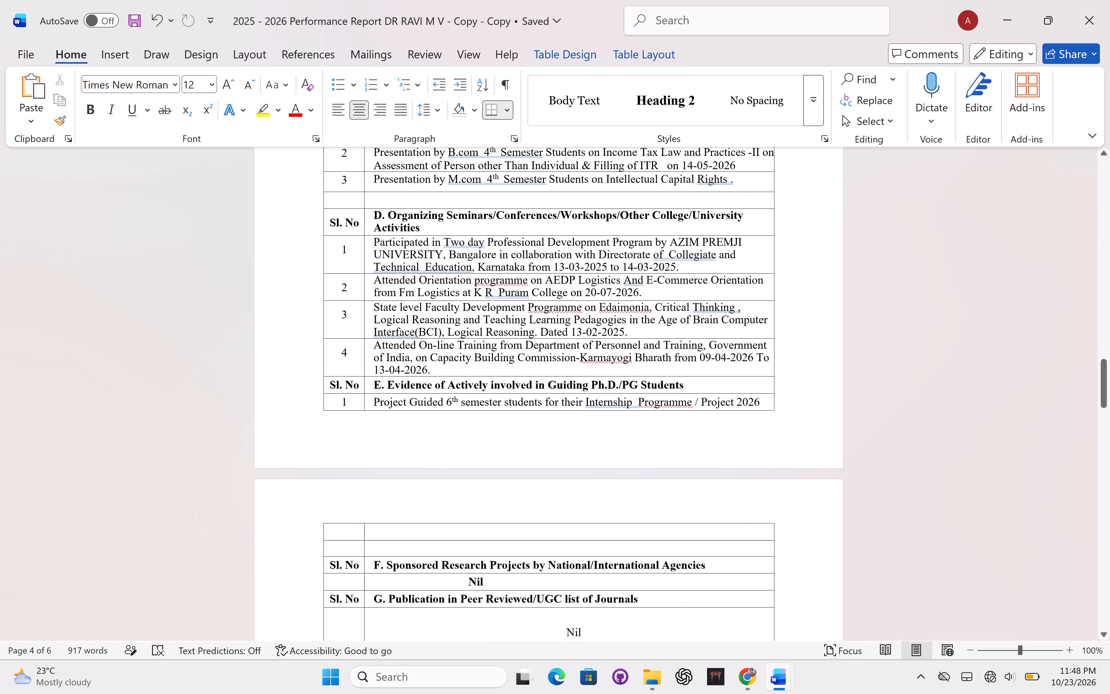
key("Up")
key("Up")
key("Up")
key("Up")
key("Up")
key("Up")
key("Up")
key("Up")
key("Up")
key("Up")
key("Up")
key("Up")
key("Up")
key("Up")
key("Up")
key("Up")
key("Up")
key("Up")
key("Up")
key("Up")
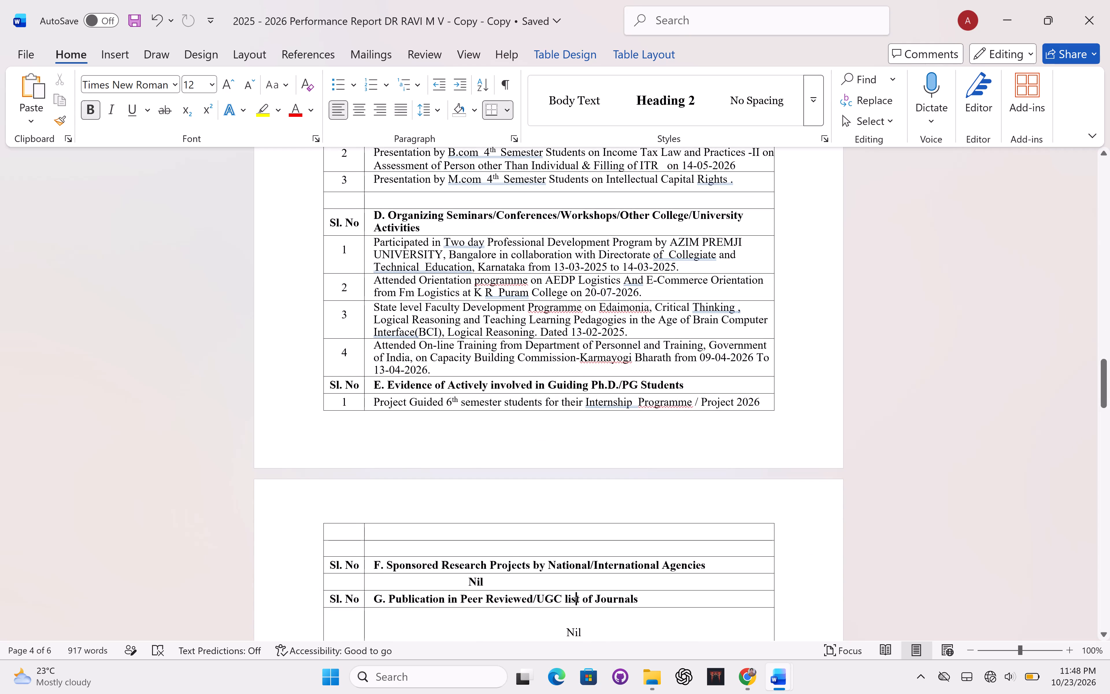
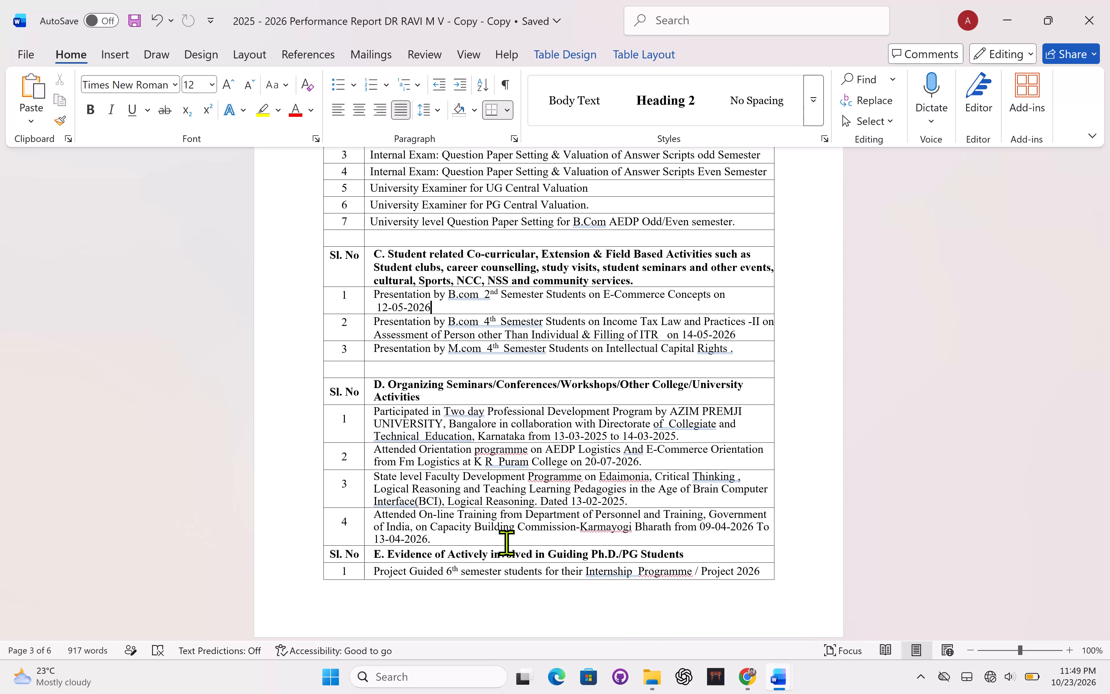
Examine the 2025-2026 report from the student co-curricular activities in section C through publications to the start of the Grading table.
key("Down")
key("Down")
key("Down")
key("Down")
key("Down")
key("Down")
key("Down")
key("Down")
key("Down")
key("Down")
key("Down")
key("Down")
key("Down")
key("Down")
key("Down")
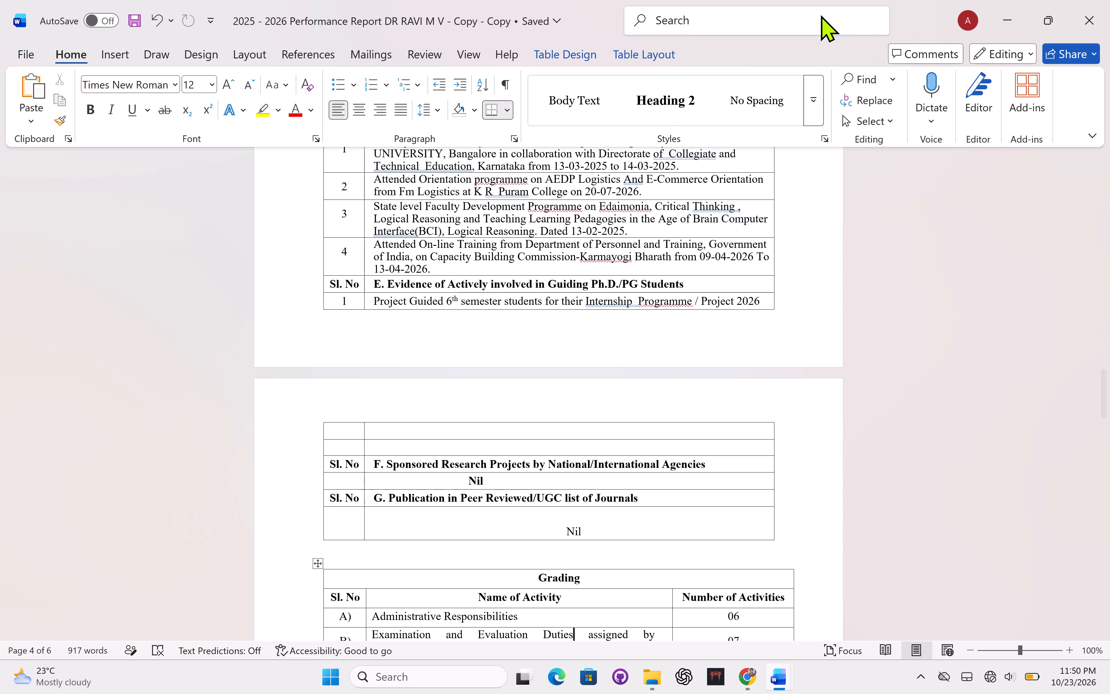
Return to the 2024-2025 performance report and go to the first section D entry, on the One Day Training Programme.
left_click(1007, 17)
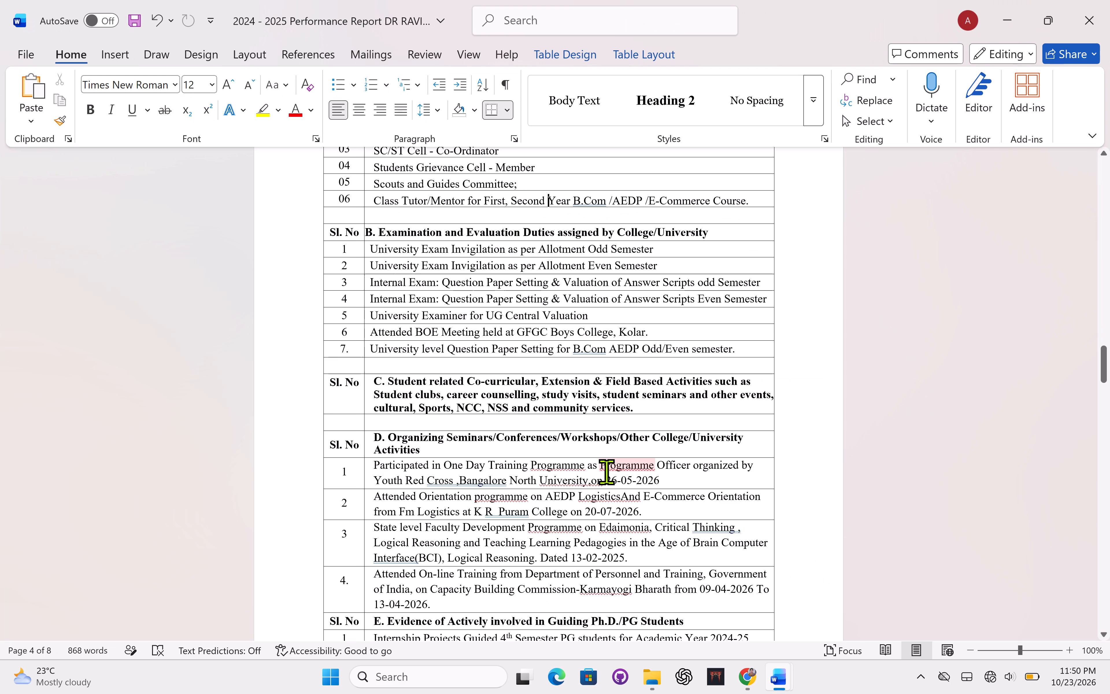
left_click(606, 472)
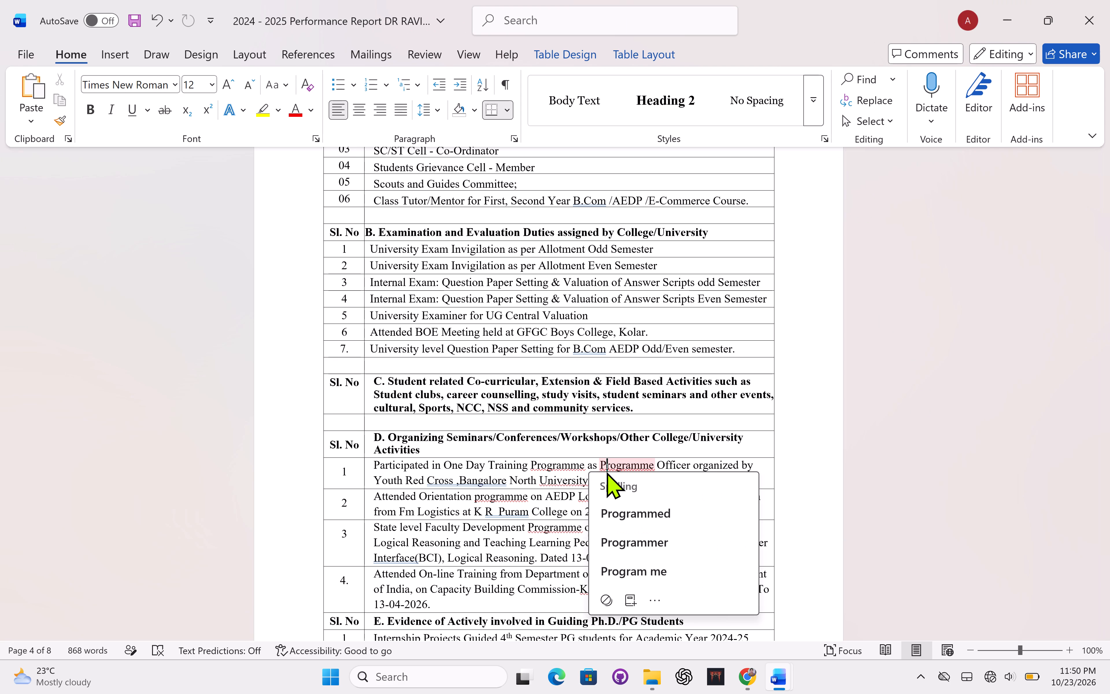
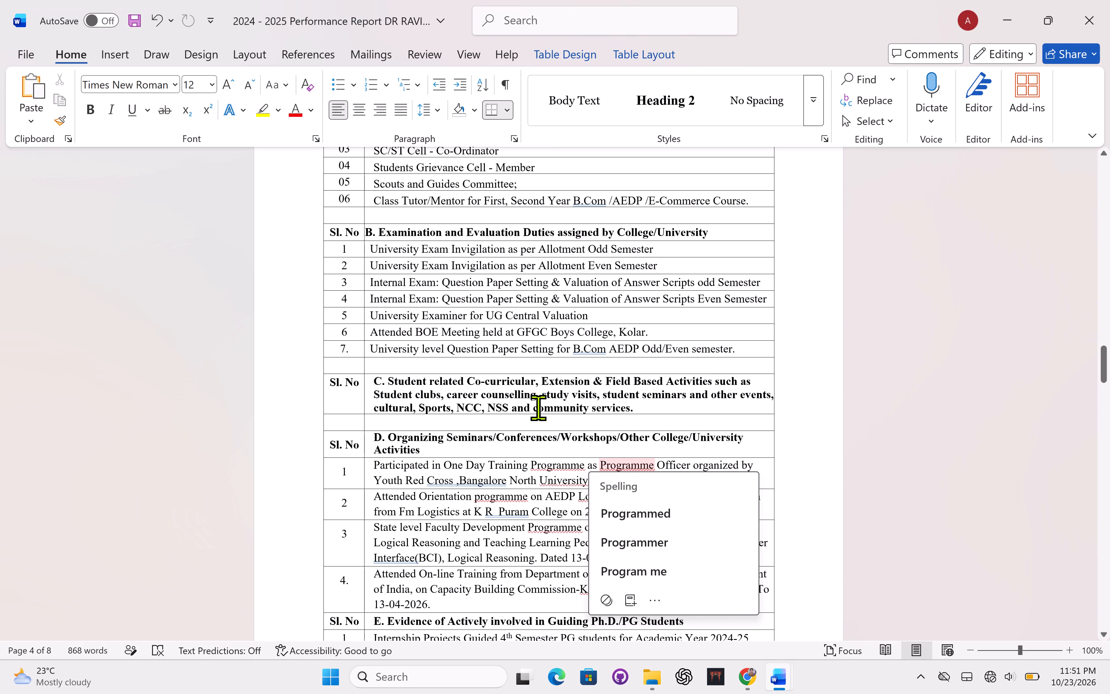
Examine the 2024-2025 report from the empty row under section C through the section D, E and F entries.
left_click(523, 429)
scroll(523, 429, "down", 1)
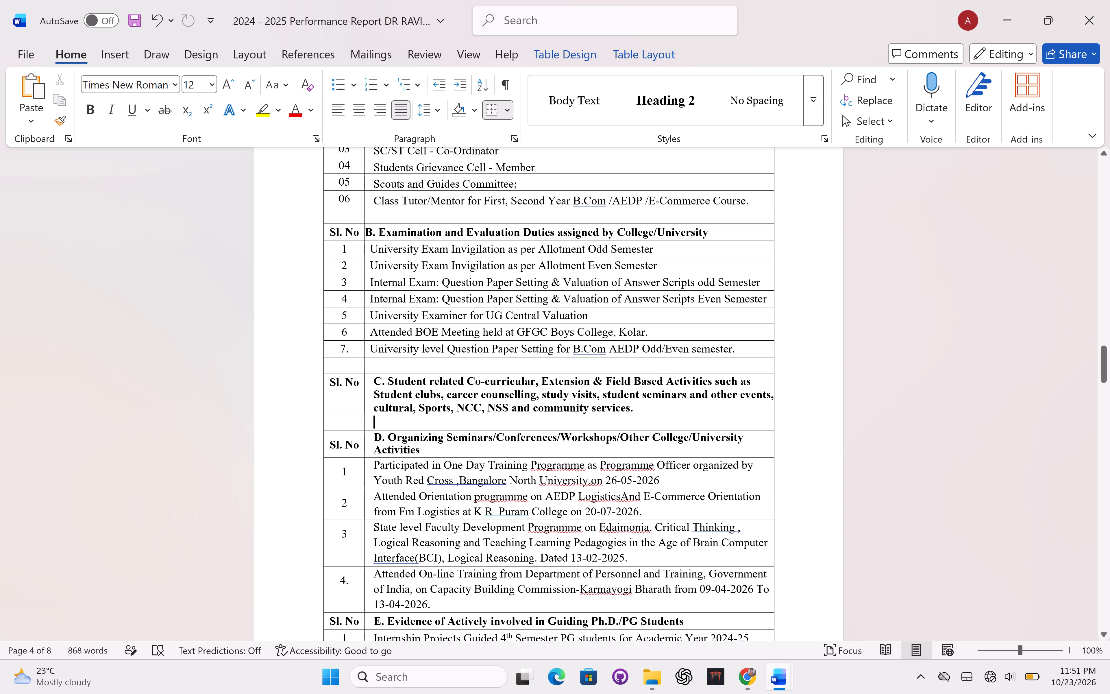
scroll(523, 429, "down", 3)
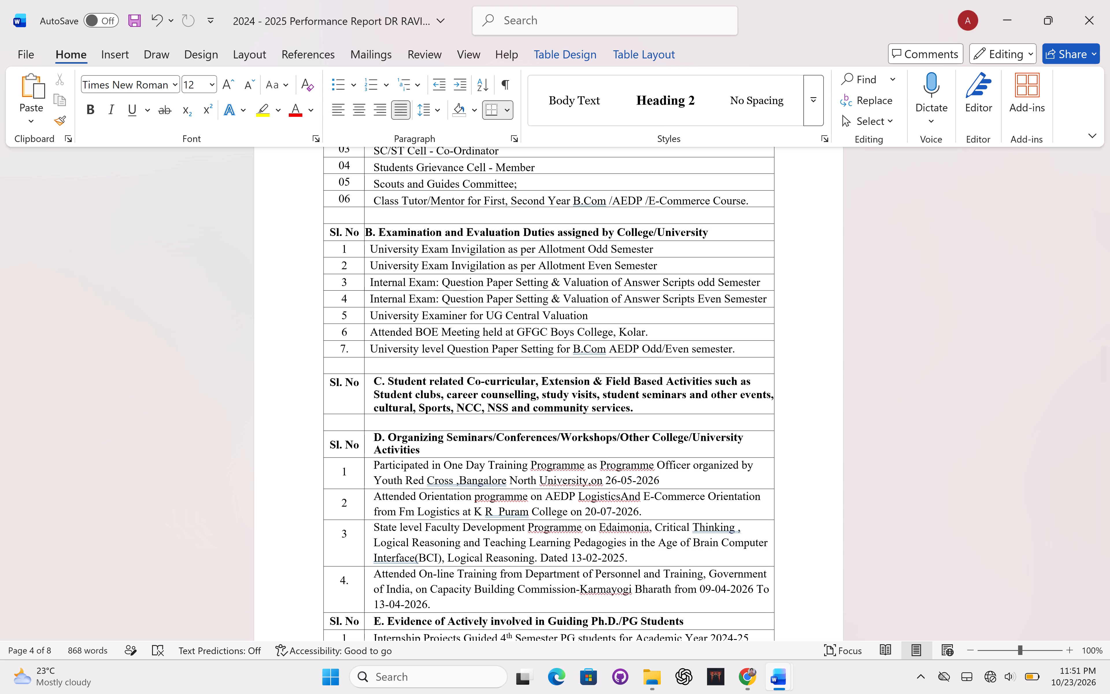
scroll(523, 429, "down", 8)
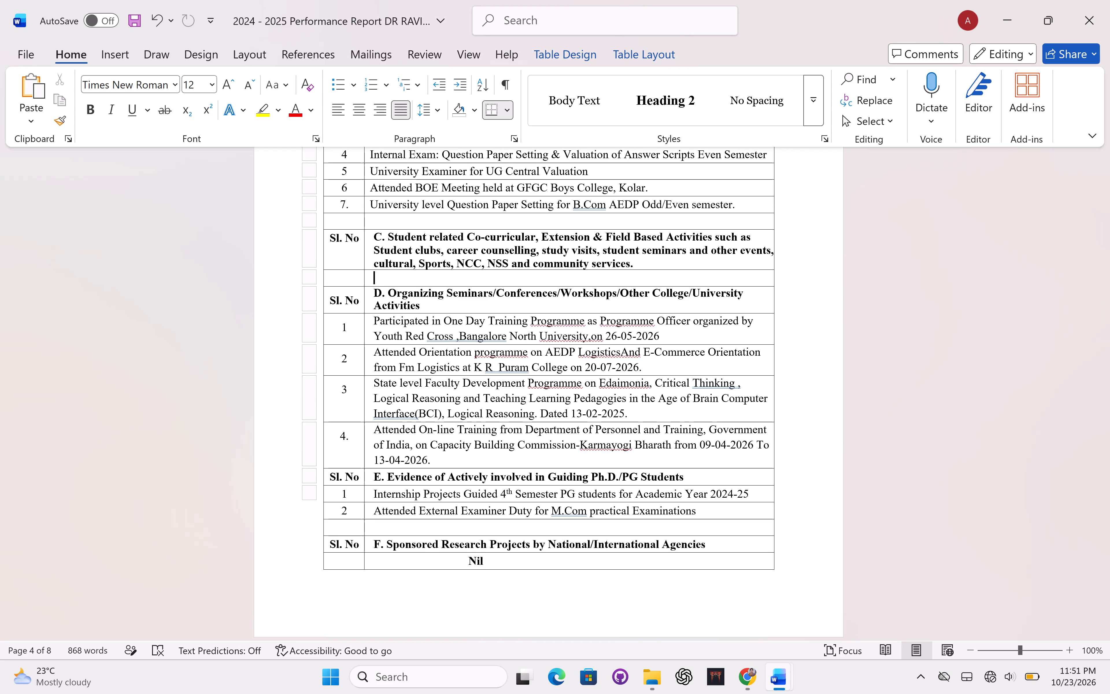
scroll(526, 424, "down", 2)
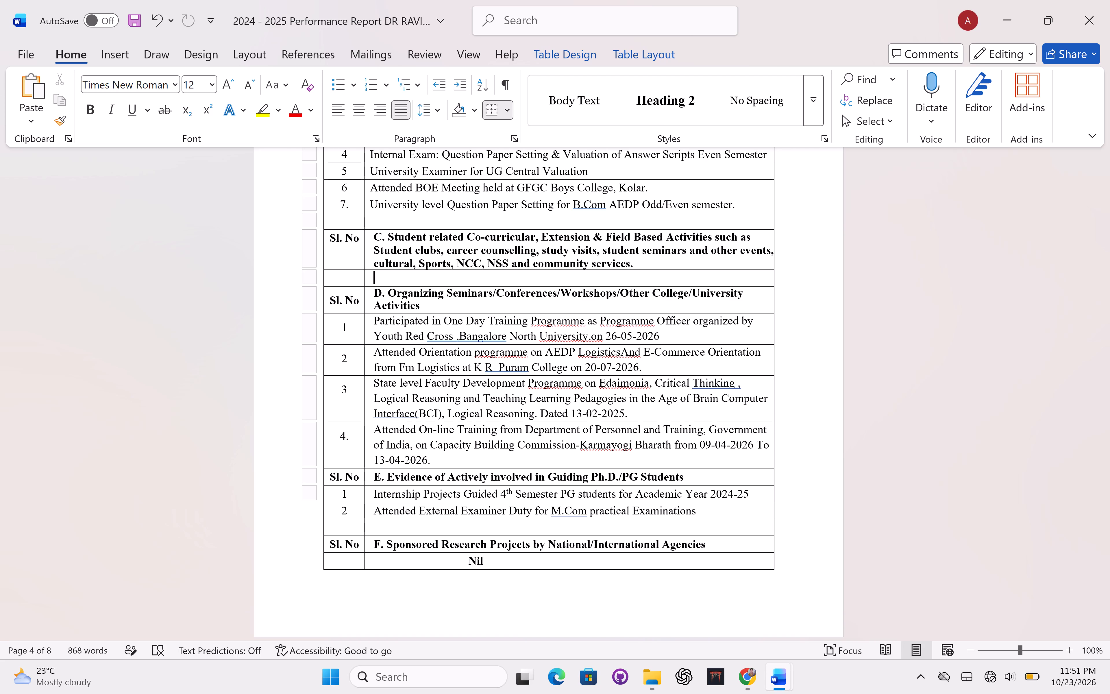
scroll(526, 424, "down", 2)
scroll(526, 424, "up", 1)
scroll(526, 424, "down", 2)
scroll(526, 424, "up", 1)
scroll(526, 424, "down", 1)
scroll(526, 424, "up", 1)
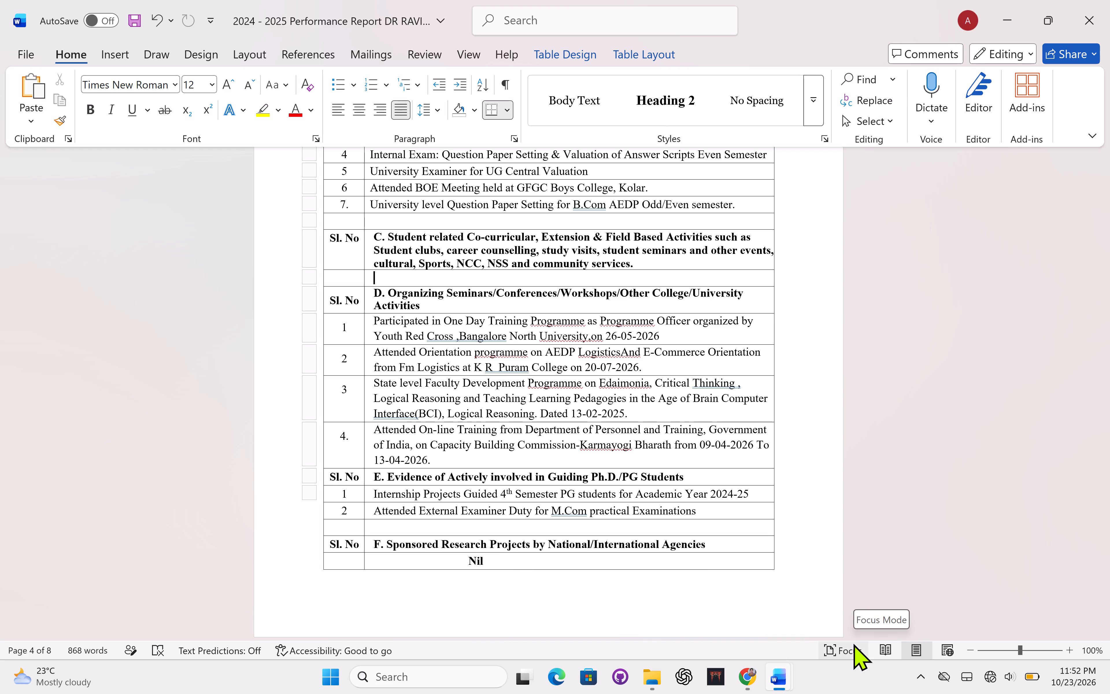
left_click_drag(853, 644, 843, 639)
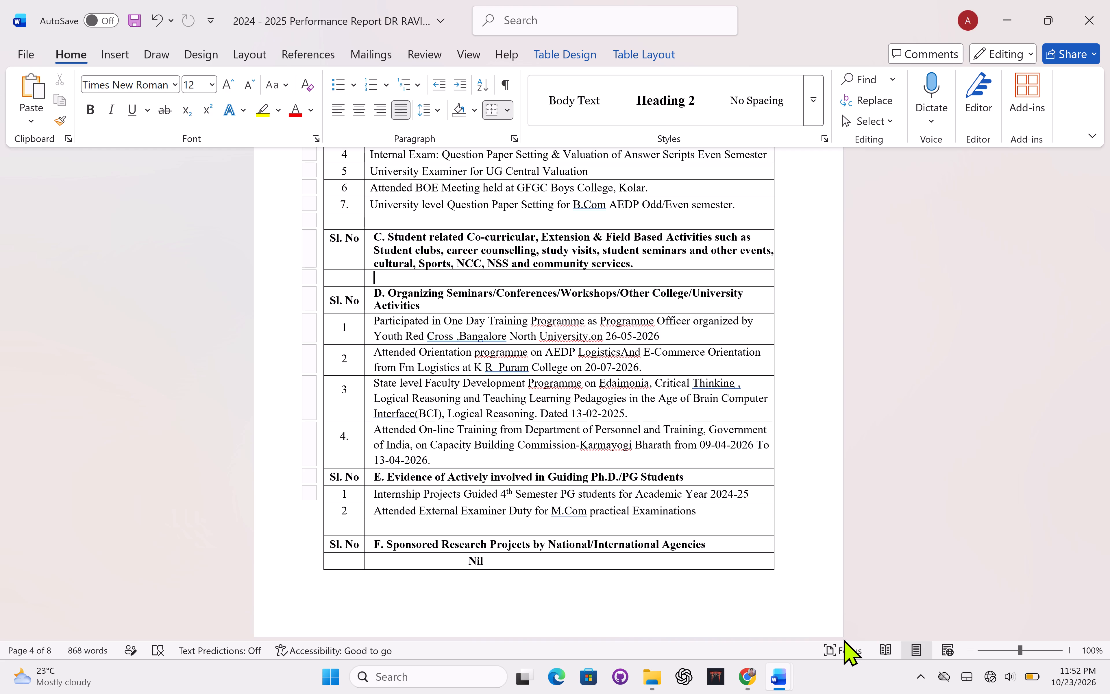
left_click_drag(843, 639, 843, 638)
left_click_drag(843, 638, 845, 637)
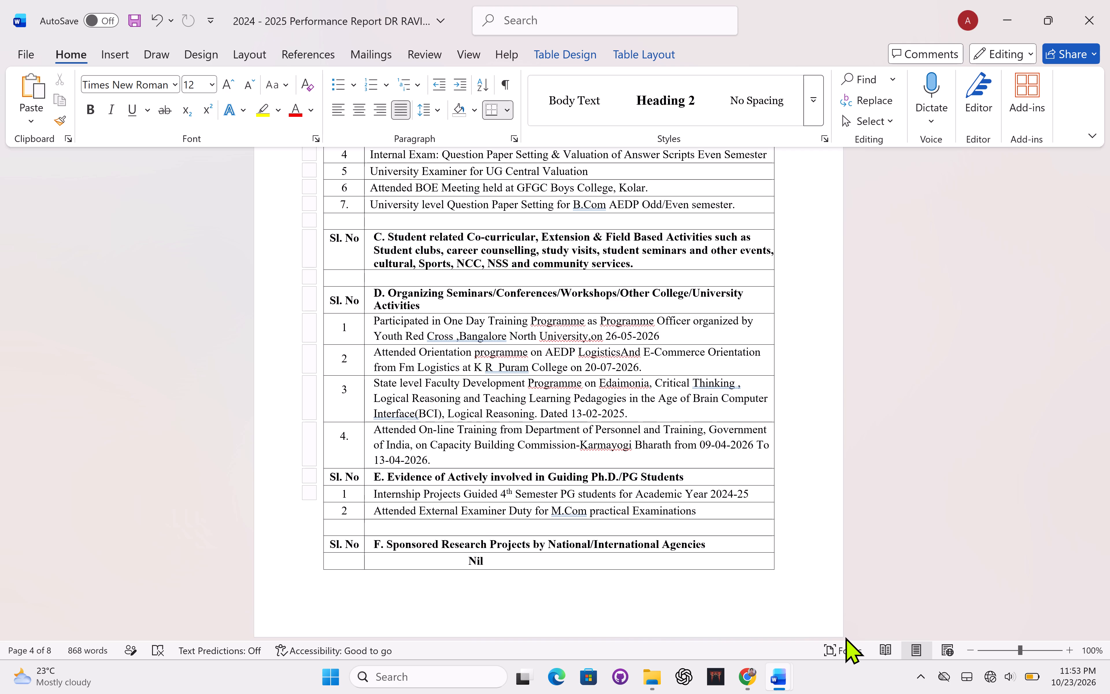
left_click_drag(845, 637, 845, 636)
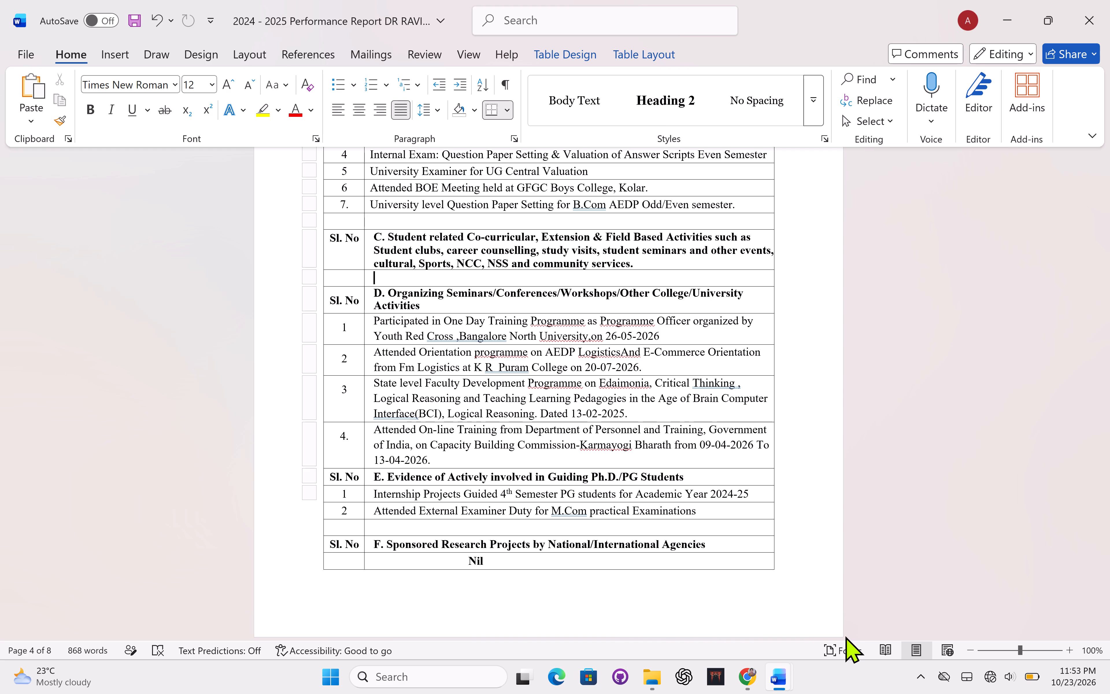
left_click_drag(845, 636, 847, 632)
Examine the 2024-2025 report onward from section D through section G on publications to the start of the Grading table.
key("Down")
key("Down")
key("Down")
key("Down")
key("Down")
key("Down")
key("Down")
key("Down")
key("Down")
key("Down")
key("Down")
key("Down")
key("Down")
key("Down")
key("Down")
key("Down")
key("Down")
key("Down")
key("Down")
key("Down")
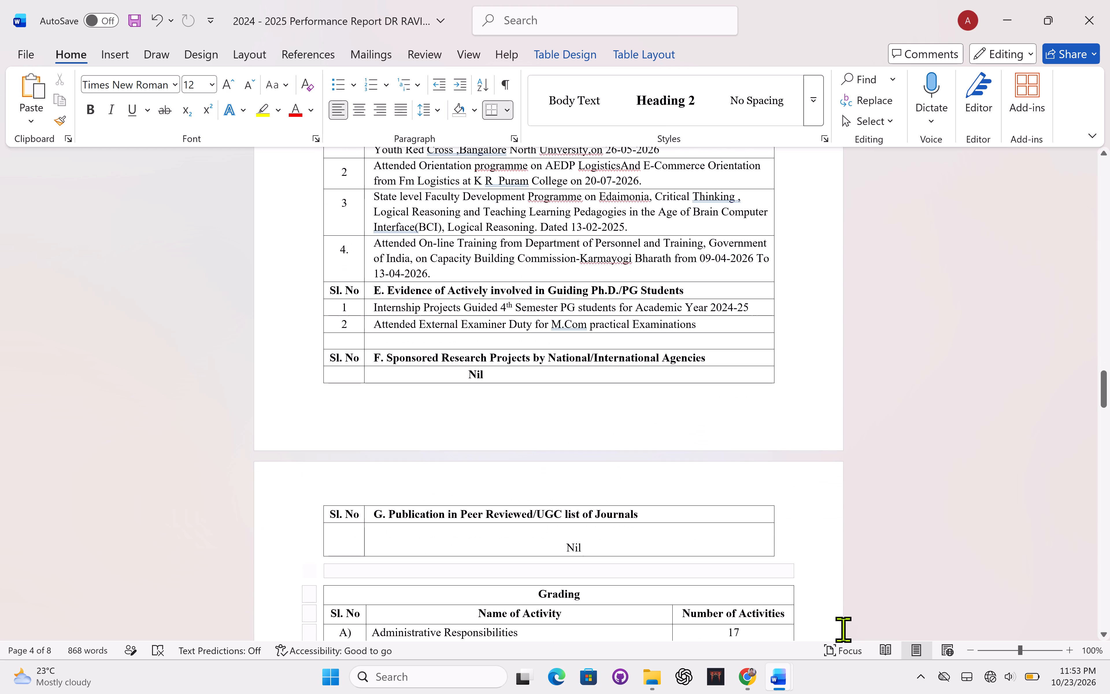
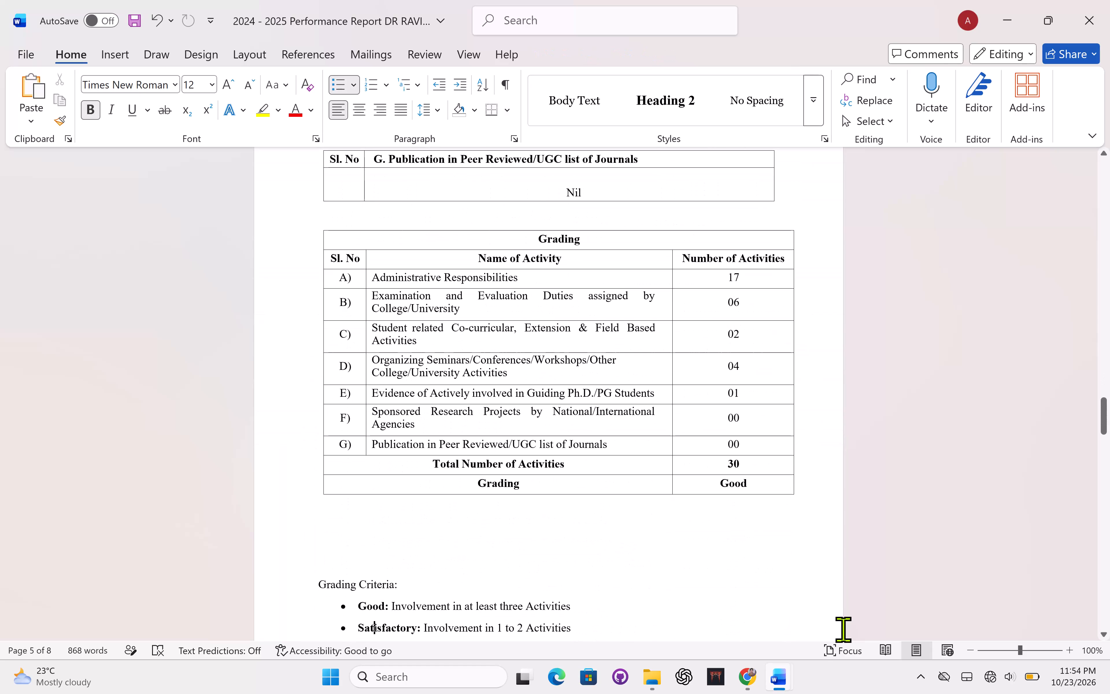
Examine the 2024-2025 report backward from the activity Grading table to the class-hours Grading table and its criteria.
key("Up")
key("Up")
key("Up")
key("Up")
key("Up")
key("Up")
key("Up")
key("Up")
key("Up")
key("Up")
key("Up")
key("Up")
key("Up")
key("Up")
key("Up")
key("Up")
key("Up")
key("Up")
key("Up")
key("Up")
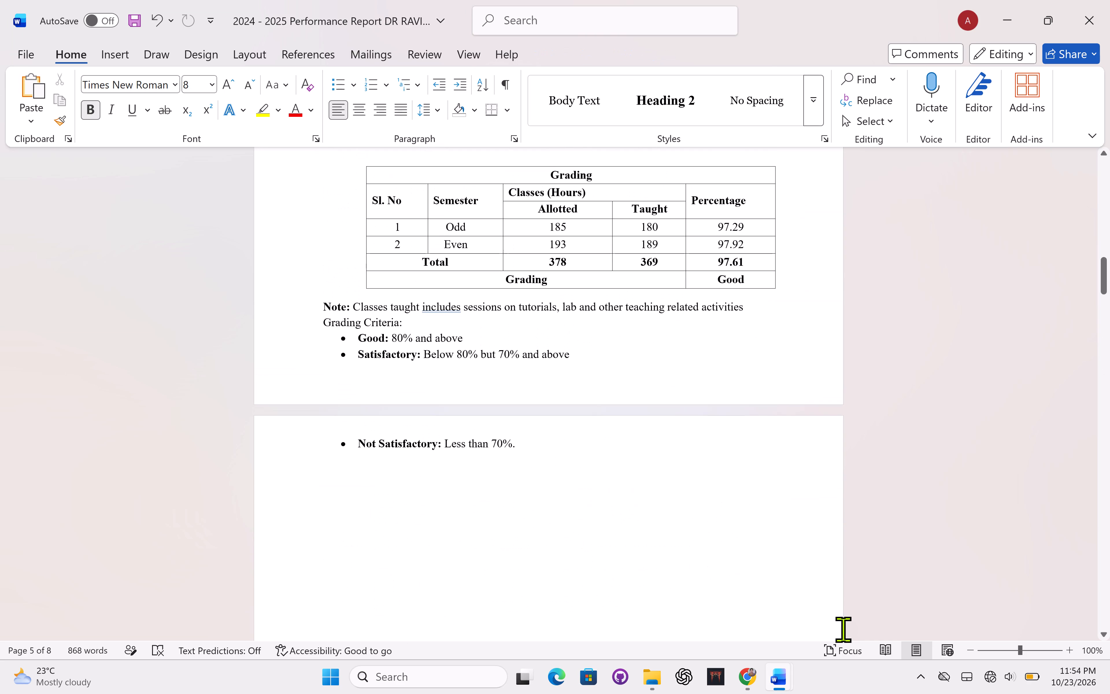
Examine the 2024-2025 report's section A on administrative responsibilities and the start of section B on examination duties.
key("Down")
key("Down")
key("Down")
key("Down")
key("Down")
key("Down")
key("Down")
key("Down")
key("Down")
key("Down")
key("Down")
key("Down")
key("Down")
key("Down")
key("Down")
key("Down")
key("Down")
key("Down")
key("Down")
key("Down")
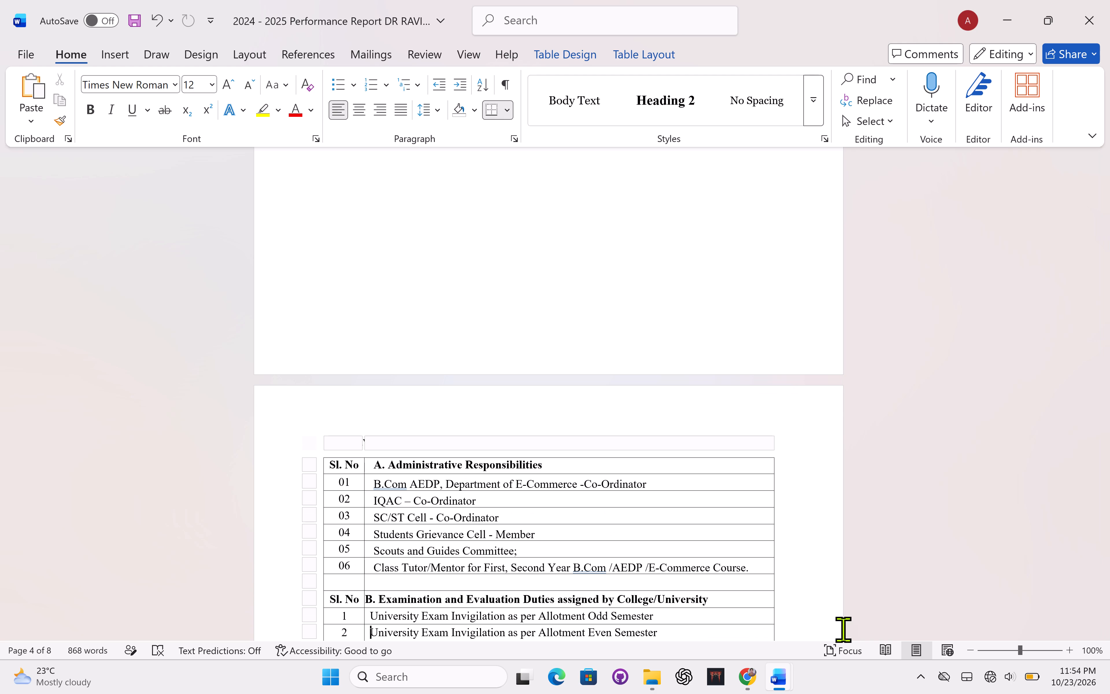
Examine the 2024-2025 report from the section B examination duties through sections C and D to the first section E entry.
key("Down")
key("Down")
key("Down")
key("Down")
key("Down")
key("Down")
key("Down")
key("Down")
key("Down")
key("Down")
key("Down")
key("Down")
key("Down")
key("Down")
key("Down")
key("Down")
key("Down")
key("Down")
key("Down")
key("Down")
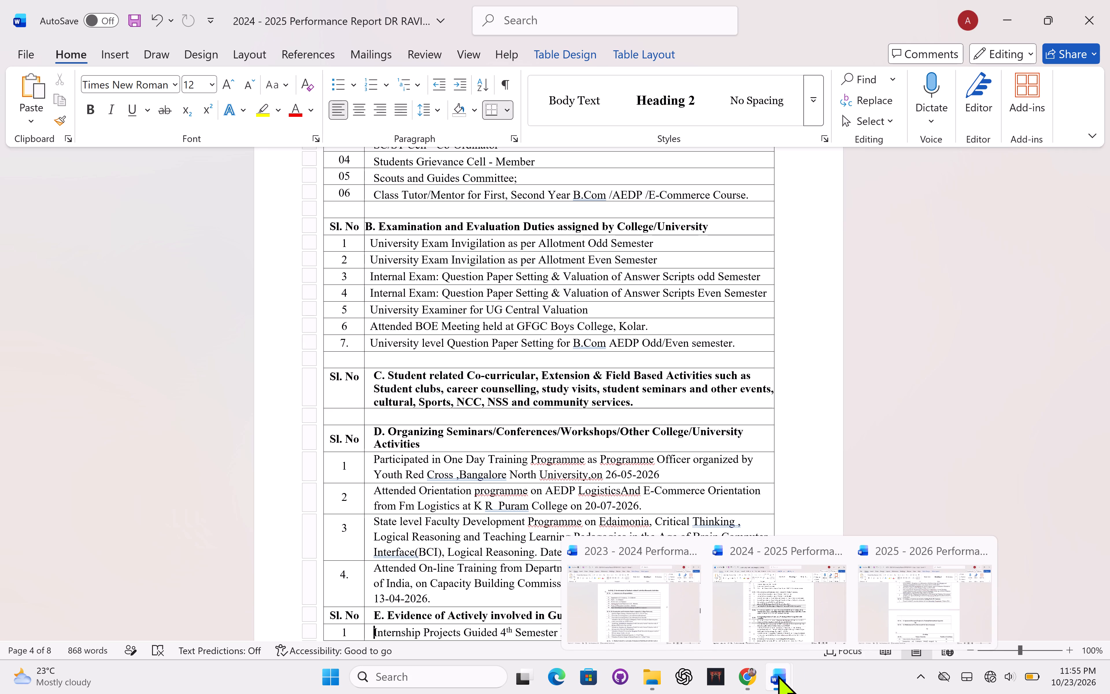
Switch to the 2025-2026 report and check its activity Grading table against the entries in sections A to G.
left_click(802, 651)
left_click(802, 651)
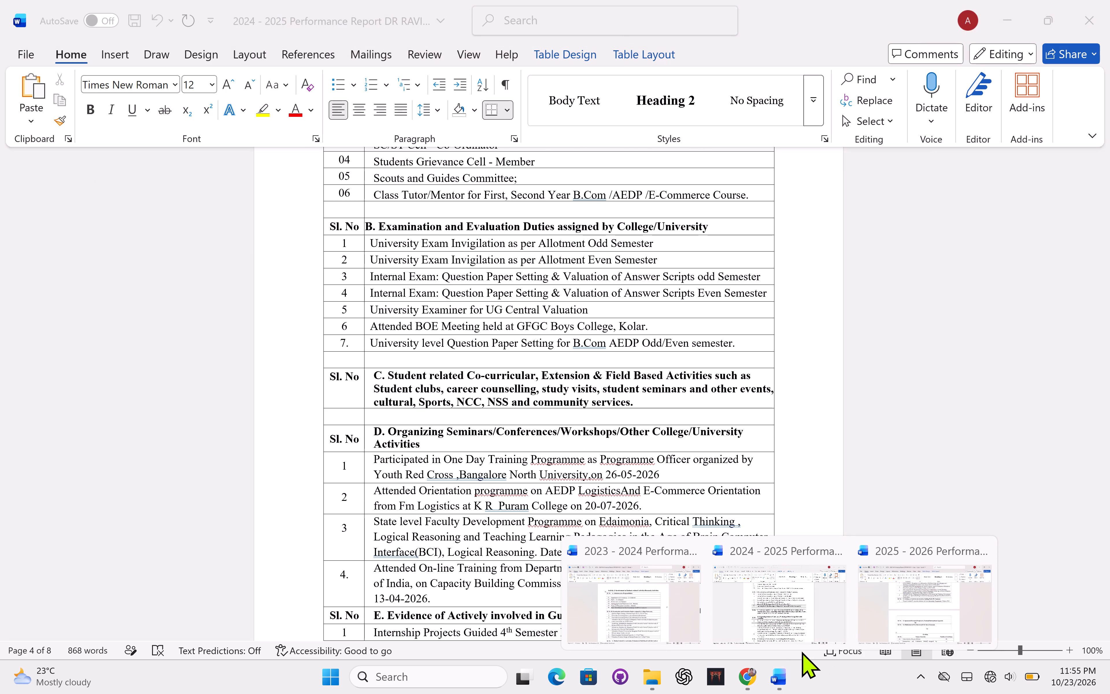
left_click(879, 604)
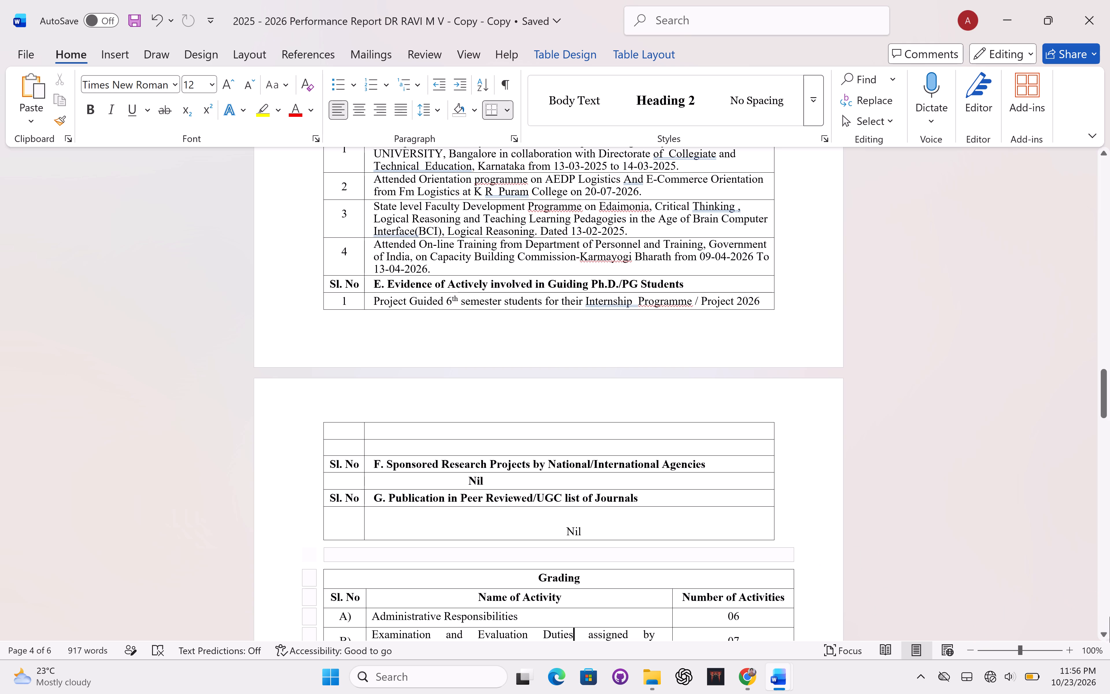
left_click(1105, 617)
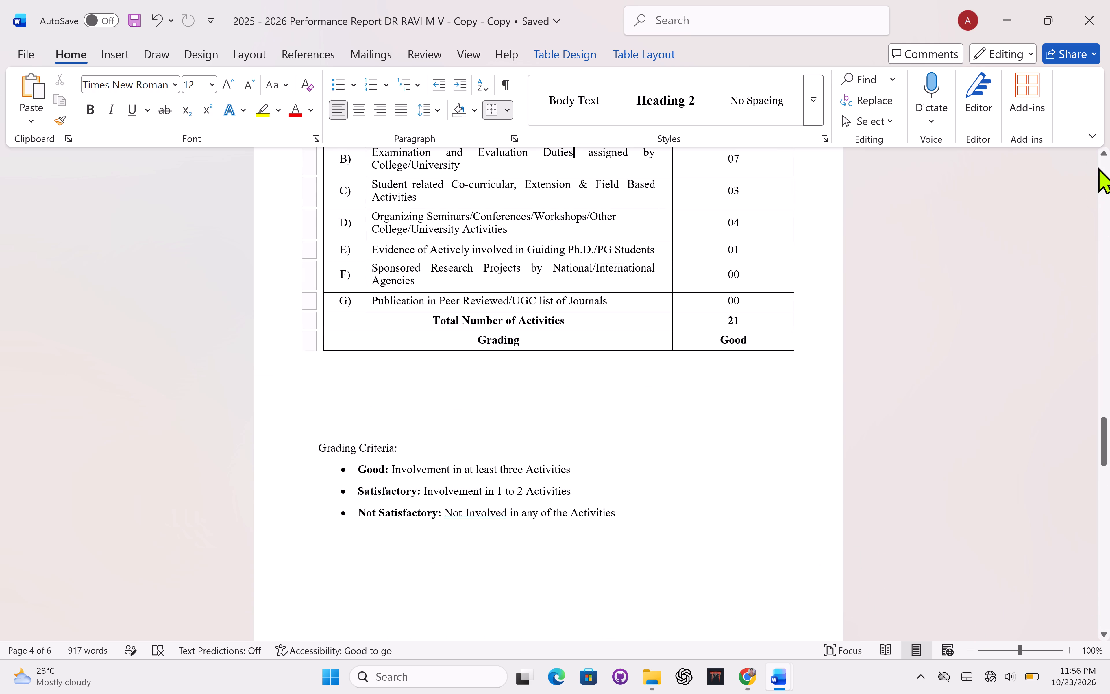
left_click(1107, 168)
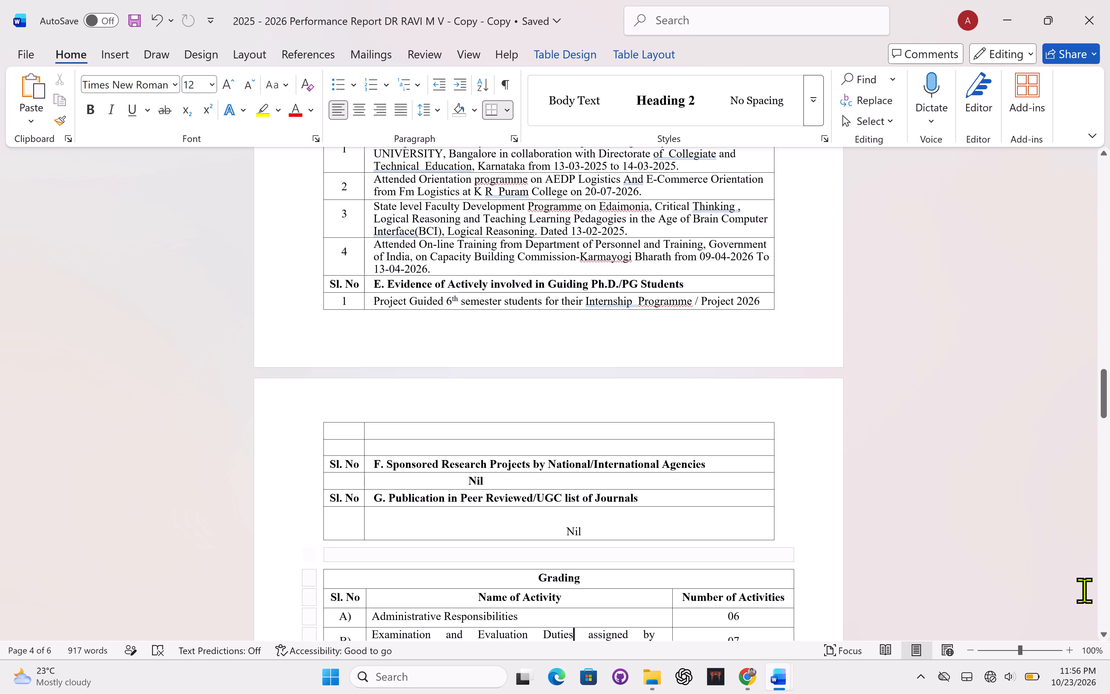
left_click(1101, 624)
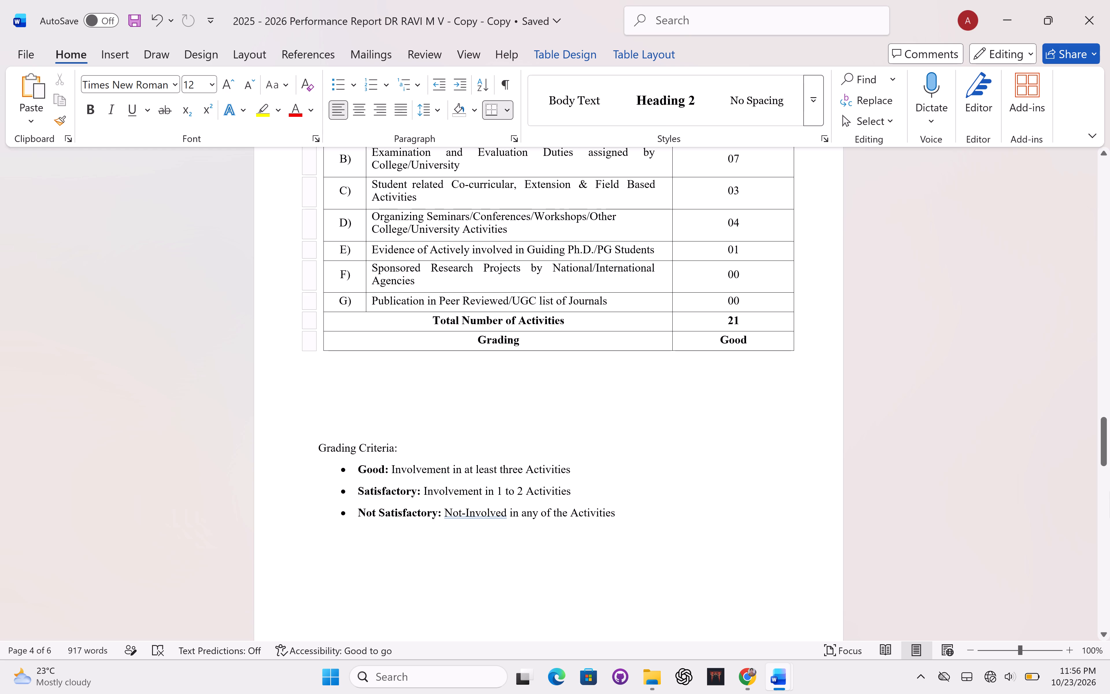
left_click(1102, 178)
left_click(1102, 178)
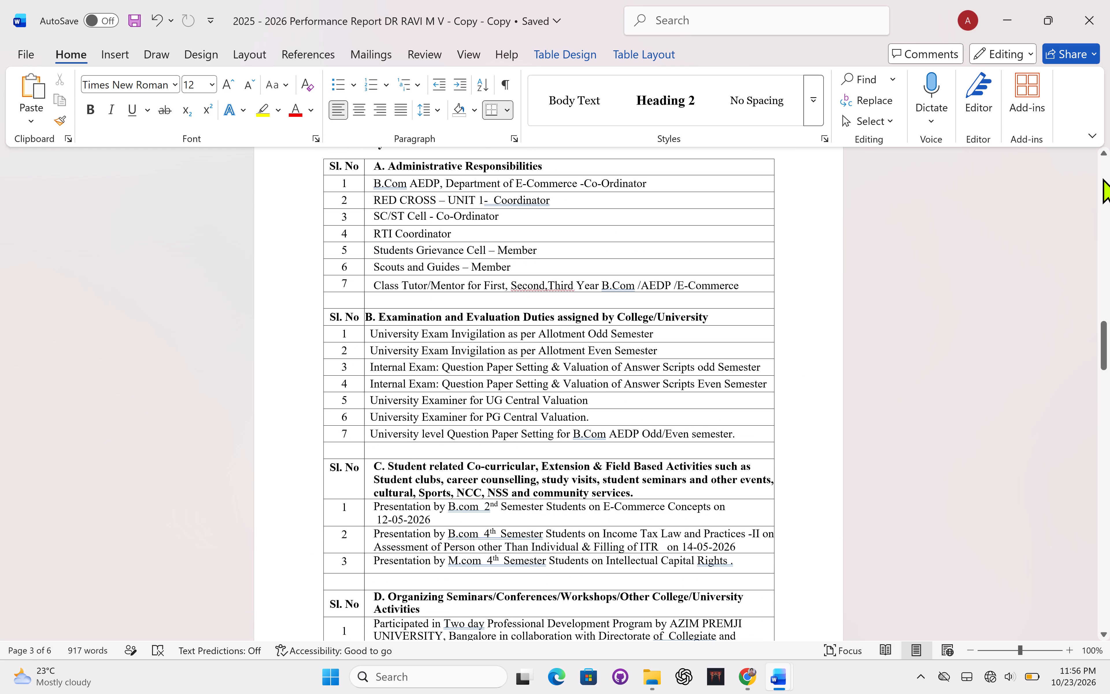
Examine the 2025-2026 report's activity Grading table from its category rows through the total to the grading criteria.
key("Down")
key("Down")
key("Down")
key("Down")
key("Down")
key("Down")
key("Down")
key("Down")
key("Down")
key("Down")
key("Down")
key("Down")
key("Down")
key("Down")
key("Down")
key("Down")
key("Down")
key("Down")
key("Down")
key("Down")
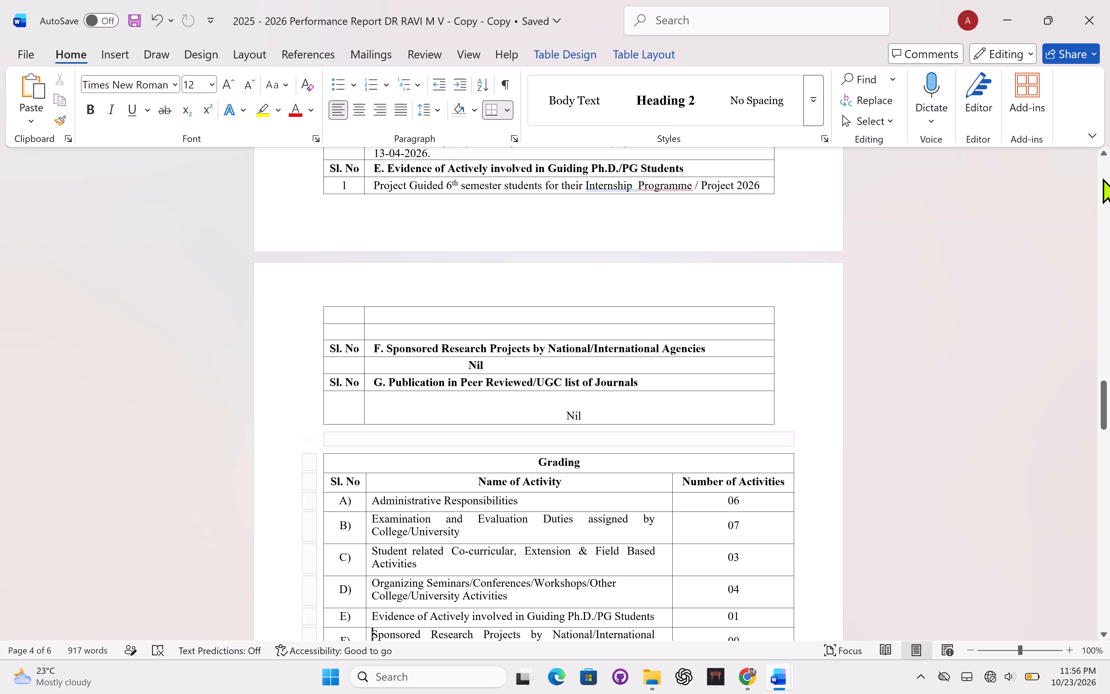
key("Down")
key("Down")
key("Down")
key("Down")
key("Down")
key("Down")
key("Down")
key("Down")
key("Down")
key("Down")
key("Down")
key("Down")
key("Down")
key("Down")
key("Down")
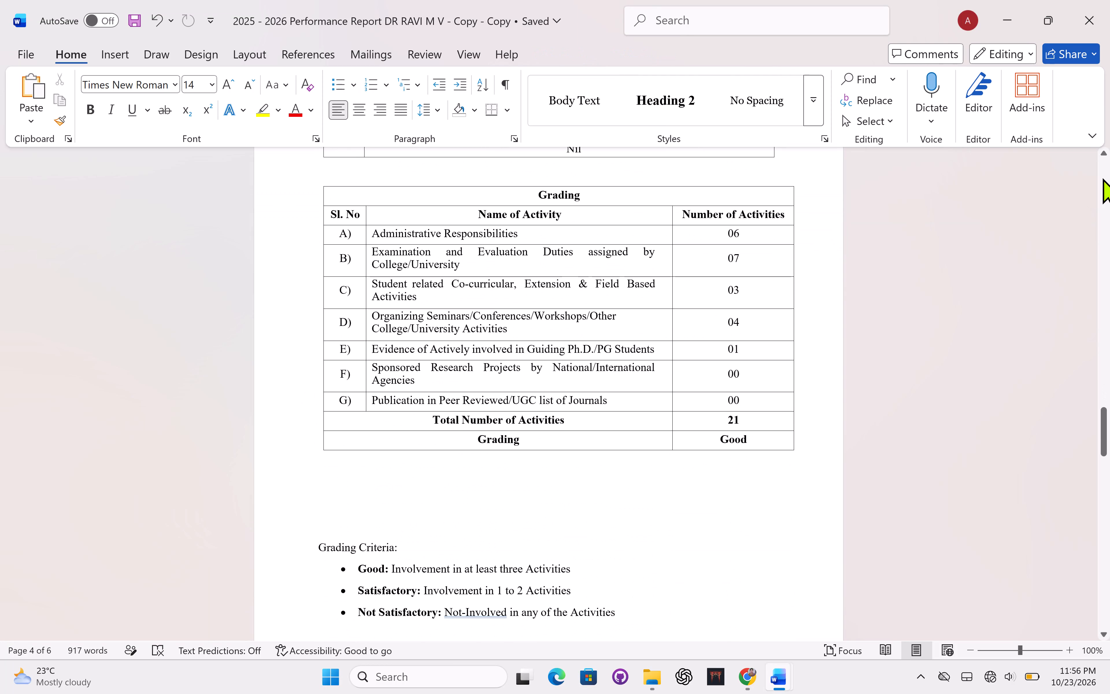
Examine the 2025-2026 report backward from the grading criteria to the section D heading on seminars and workshops.
key("Up")
key("Up")
key("Up")
key("Up")
key("Up")
key("Up")
key("Up")
key("Up")
key("Up")
key("Up")
key("Up")
key("Up")
key("Up")
key("Up")
key("Up")
key("Up")
key("Up")
key("Up")
key("Up")
key("Up")
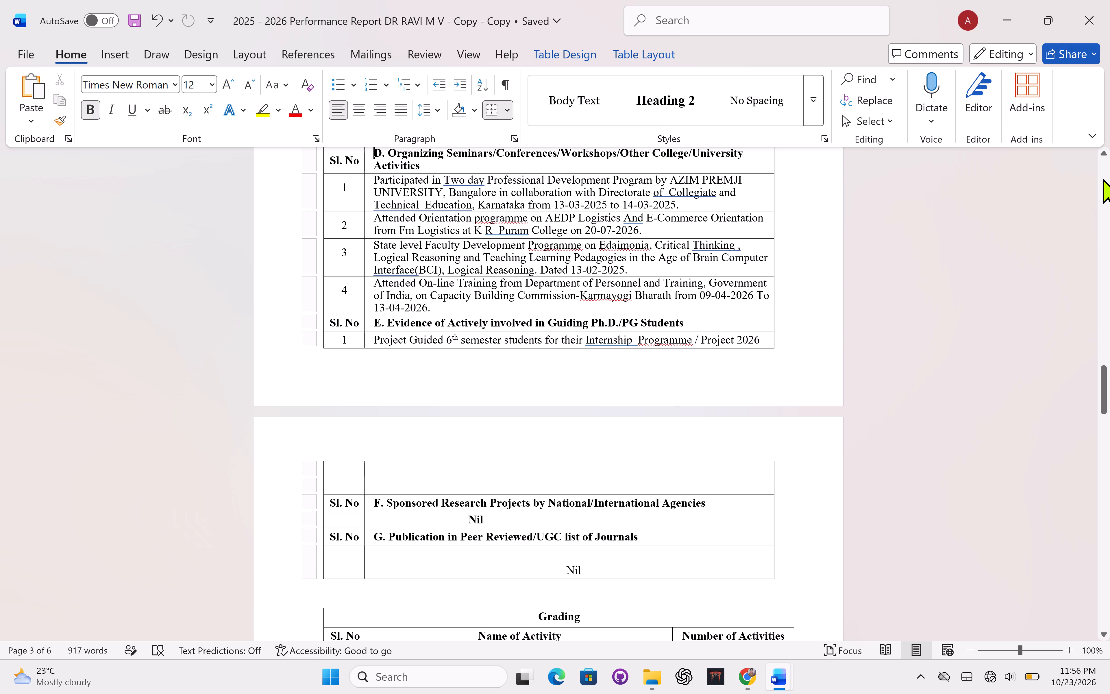
Examine the 2025-2026 report's section D and E entries and the empty rows before section F on sponsored research projects.
key("Down")
key("Down")
key("Down")
key("Down")
key("Down")
key("Down")
key("Down")
key("Down")
key("Down")
key("Down")
key("Down")
key("Down")
key("Down")
key("Down")
key("Down")
key("Down")
key("Down")
key("Down")
key("Down")
key("Down")
Examine the 2025-2026 report from section E through the Grading table to the grading criteria and signature blocks.
key("Down")
key("Down")
key("Down")
key("Down")
key("Down")
key("Down")
key("Down")
key("Down")
key("Down")
key("Down")
key("Down")
key("Down")
key("Down")
key("Down")
key("Down")
key("Down")
key("Down")
key("Down")
key("Down")
key("Down")
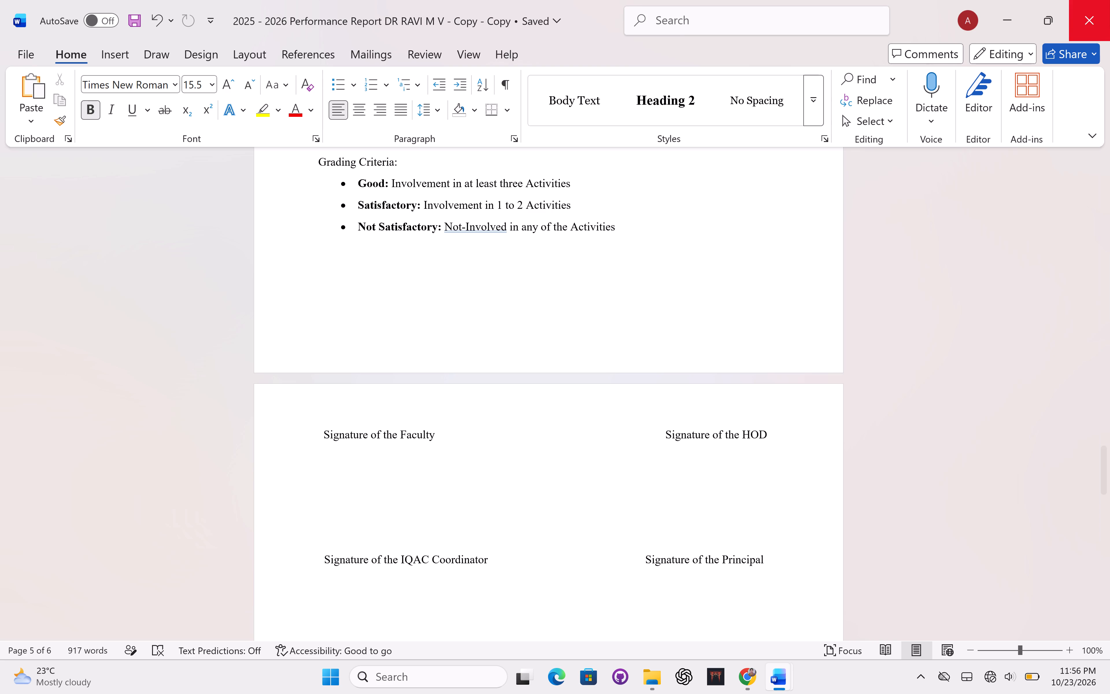
Close the 2025-2026 report, and close the 2024-2025 report with its changes saved.
left_click(1086, 12)
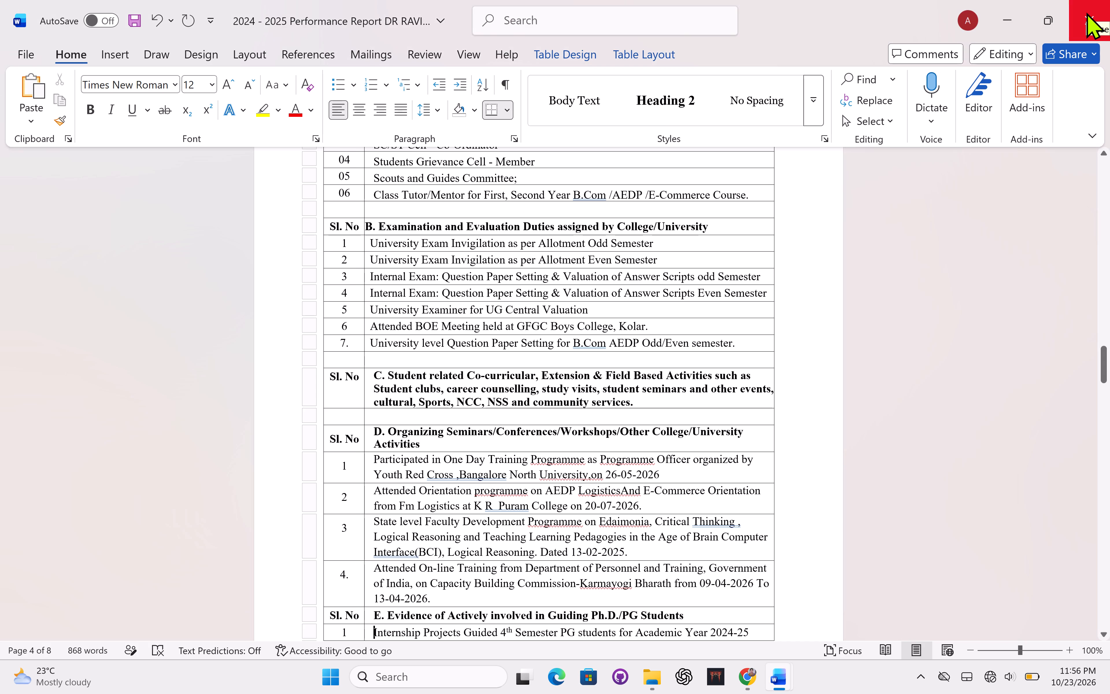
left_click(1086, 12)
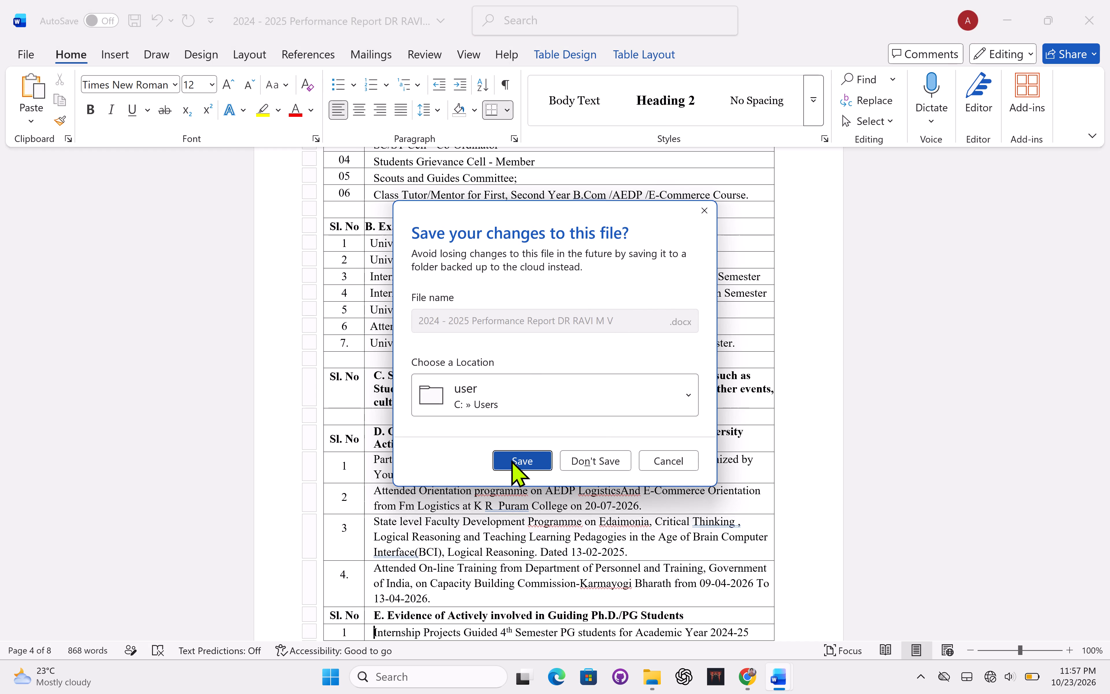
left_click(702, 209)
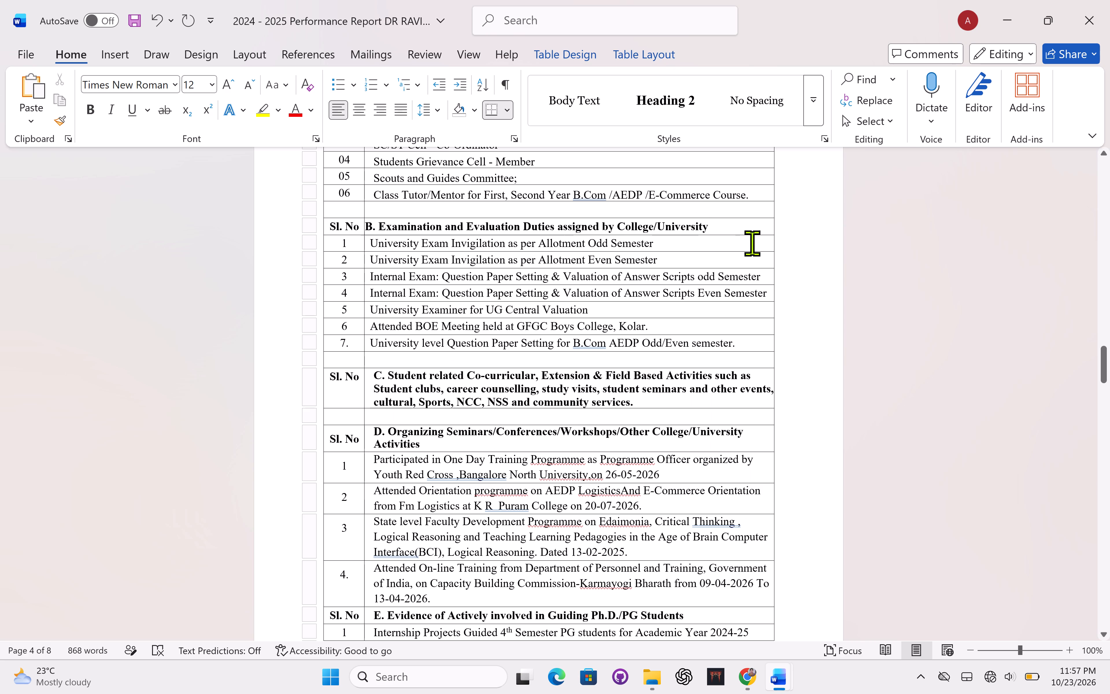
left_click(1093, 11)
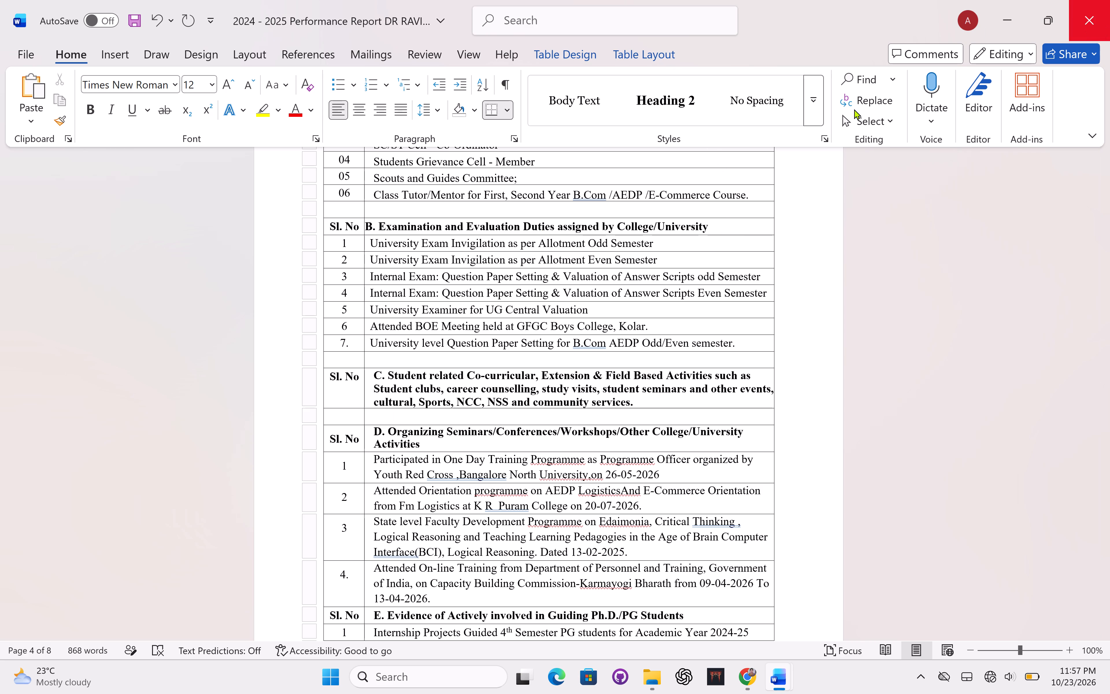
left_click(509, 455)
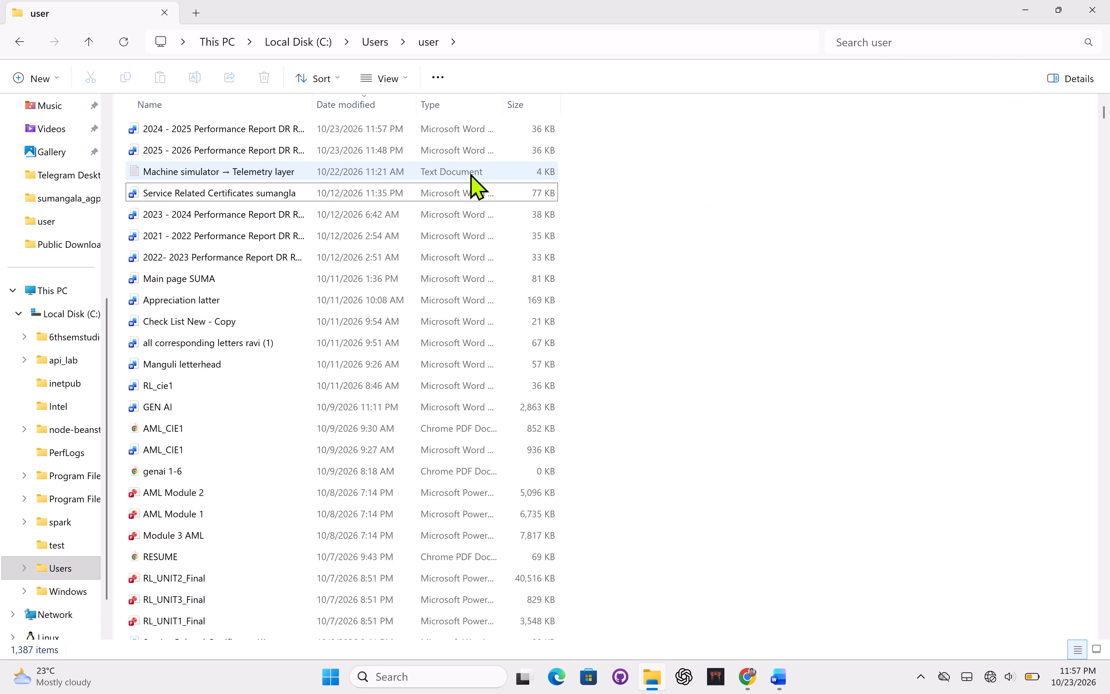
Open the 2022-2023 performance report from File Explorer and examine it from Part A to the Part B teaching tables.
double_click(258, 251)
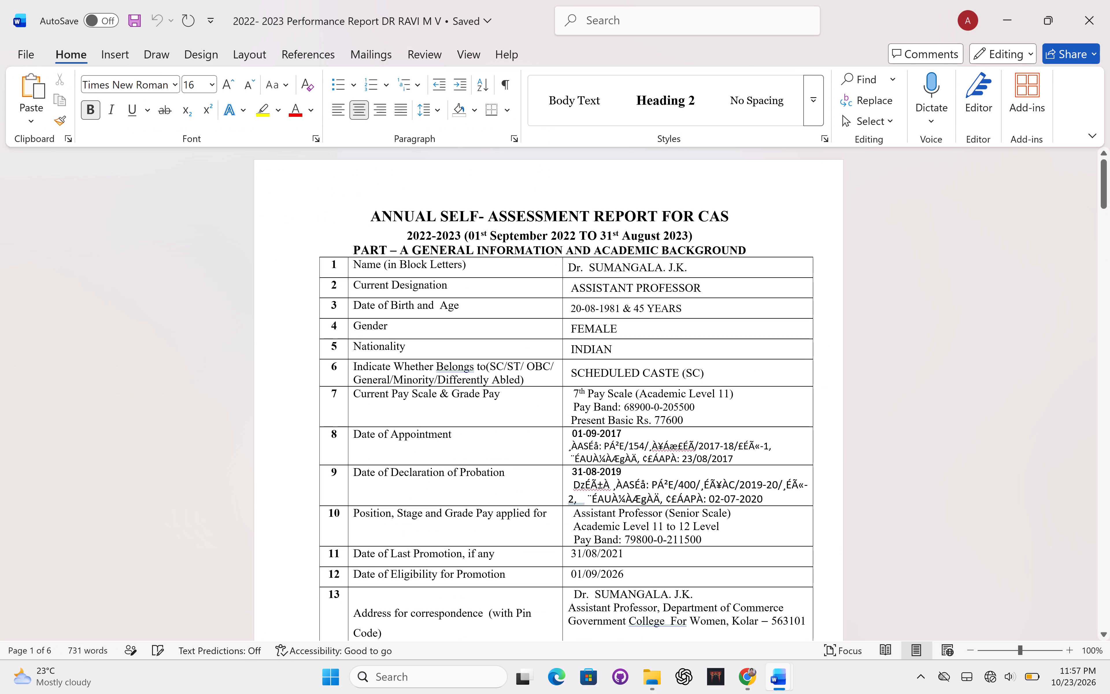
key("Down")
key("Down")
key("Down")
key("Down")
key("Down")
key("Down")
key("Down")
key("Down")
key("Down")
key("Down")
key("Down")
key("Down")
key("Down")
key("Down")
key("Down")
key("Down")
key("Down")
key("Down")
key("Down")
key("Down")
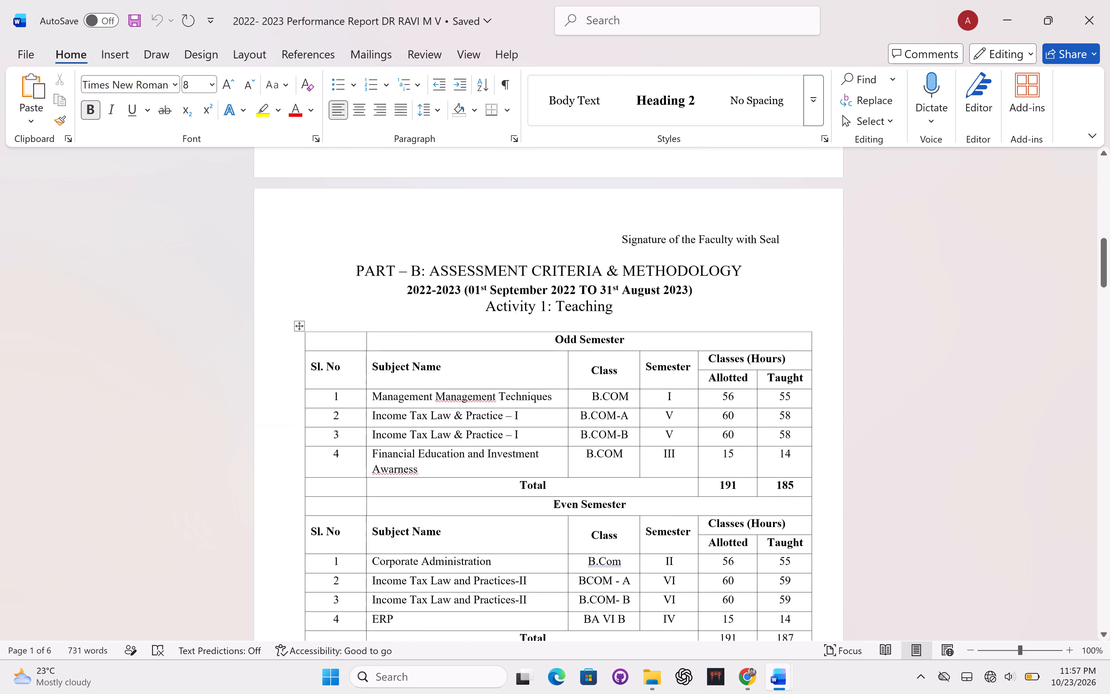
Examine the 2022-2023 report's Activity 2 entries in sections A to G.
key("Down")
key("Down")
key("Down")
key("Down")
key("Down")
key("Down")
key("Down")
key("Down")
key("Down")
key("Down")
key("Down")
key("Down")
key("Down")
key("Down")
key("Down")
key("Down")
key("Down")
key("Down")
key("Down")
key("Down")
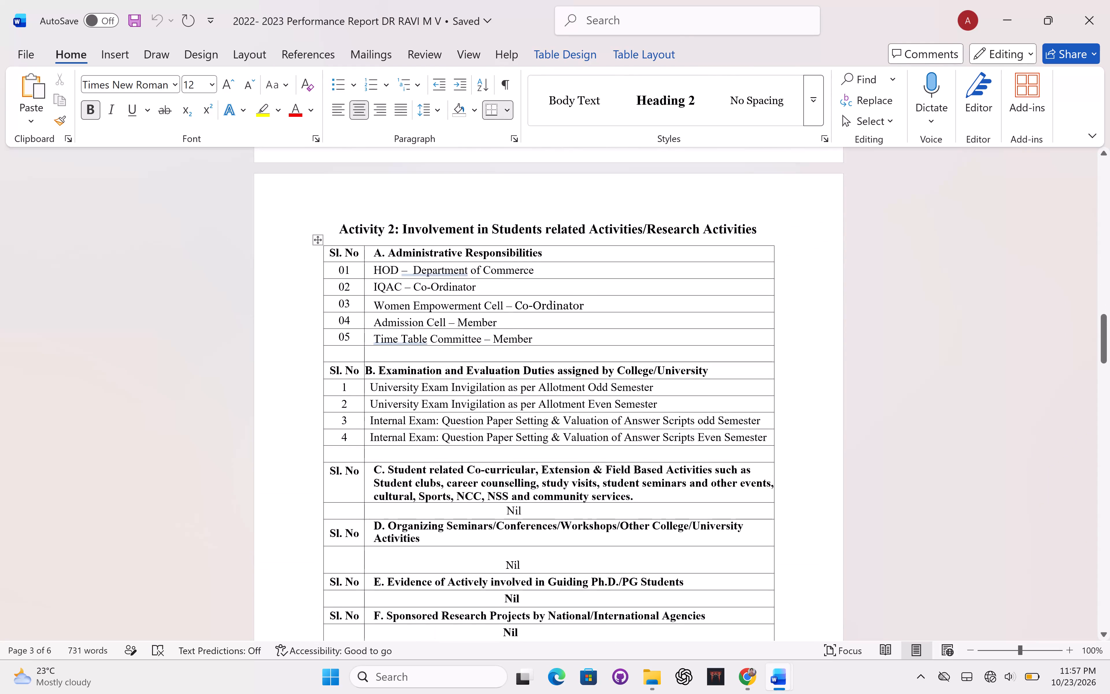
key("Down")
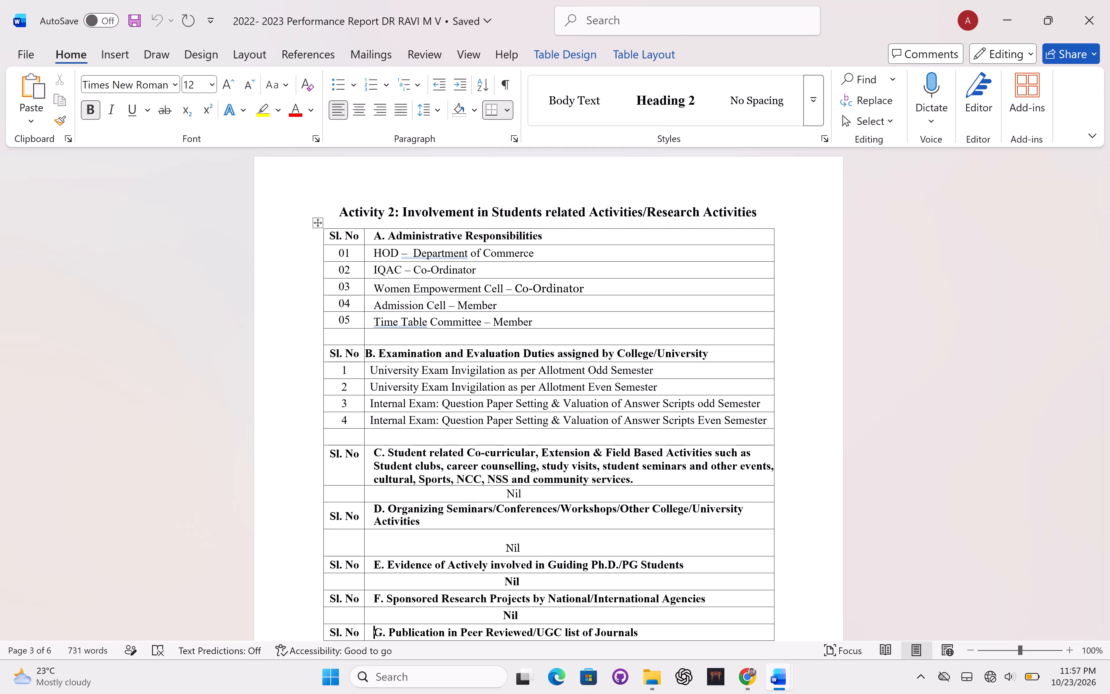
Check the 2022-2023 report's activity Grading table, including the counts for categories B to G and the total.
key("Down")
key("Down")
key("Down")
key("Down")
key("Down")
key("Down")
key("Down")
key("Down")
key("Down")
key("Down")
key("Down")
key("Down")
key("Down")
key("Down")
key("Down")
key("Down")
key("Down")
key("Down")
key("Down")
key("Down")
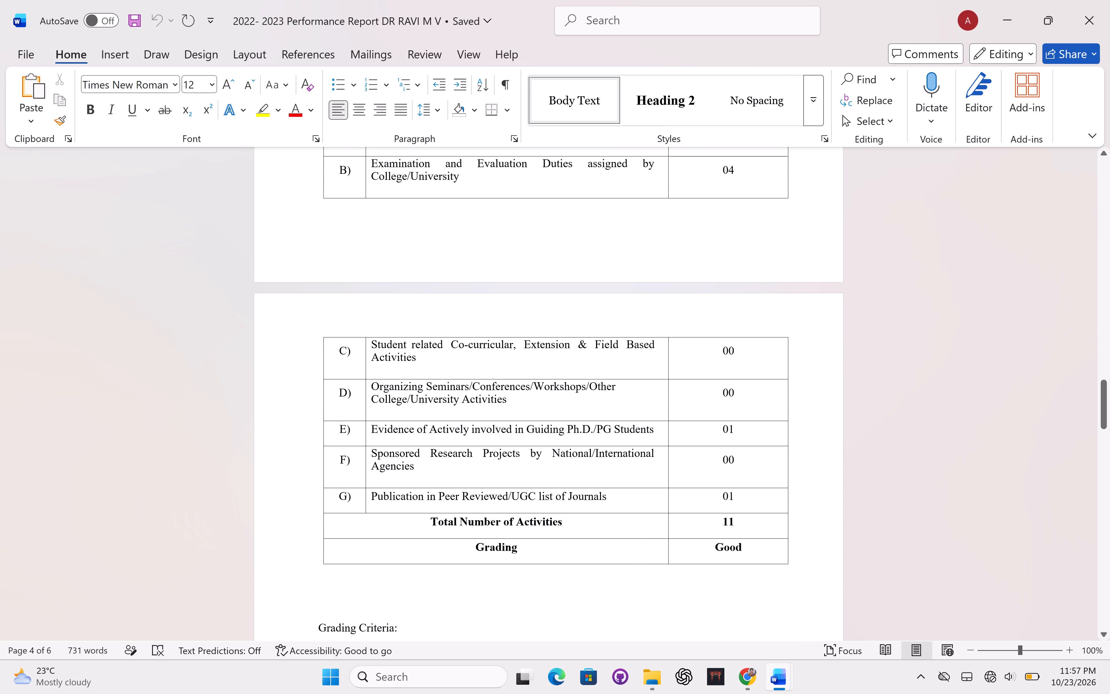
Examine the 2022-2023 report's grading criteria and signature blocks below the activity Grading table.
key("Down")
key("Down")
key("Down")
key("Down")
key("Down")
key("Down")
key("Down")
key("Down")
key("Down")
key("Down")
key("Down")
key("Down")
key("Down")
key("Down")
key("Down")
key("Down")
key("Down")
key("Down")
key("Down")
key("Down")
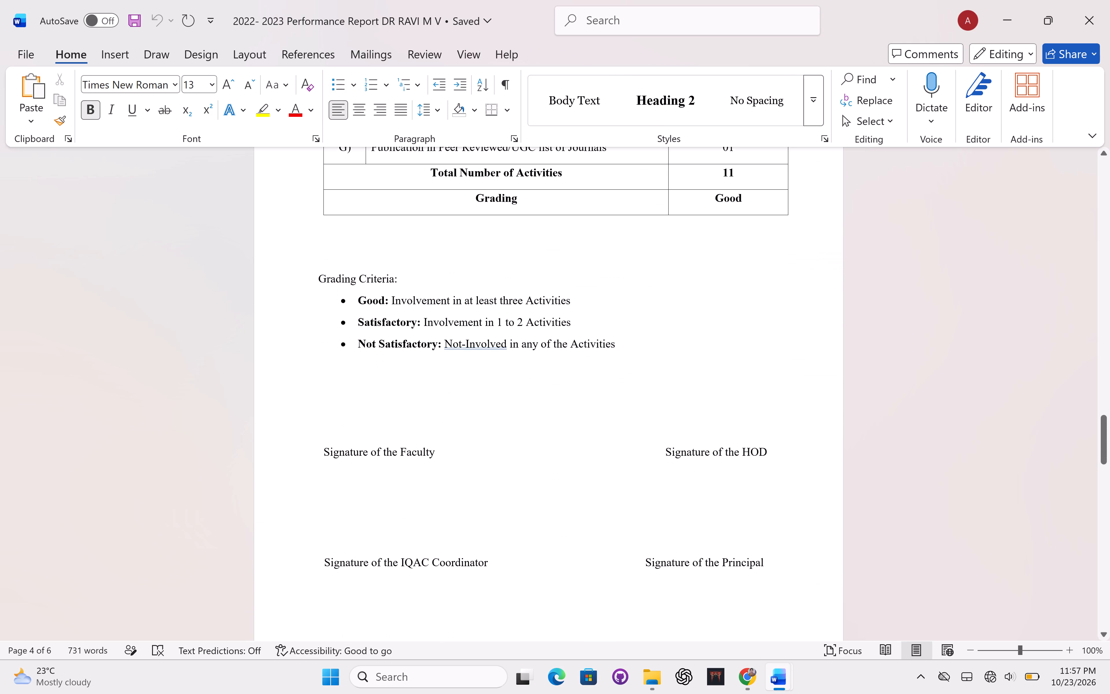
Check the remaining pages of the 2022-2023 report after the signature blocks.
key("Down")
key("Down")
key("Down")
key("Down")
key("Down")
key("Down")
key("Down")
key("Down")
key("Down")
key("Down")
key("Down")
key("Down")
key("Down")
key("Down")
key("Down")
key("Down")
key("Down")
key("Down")
key("Down")
key("Down")
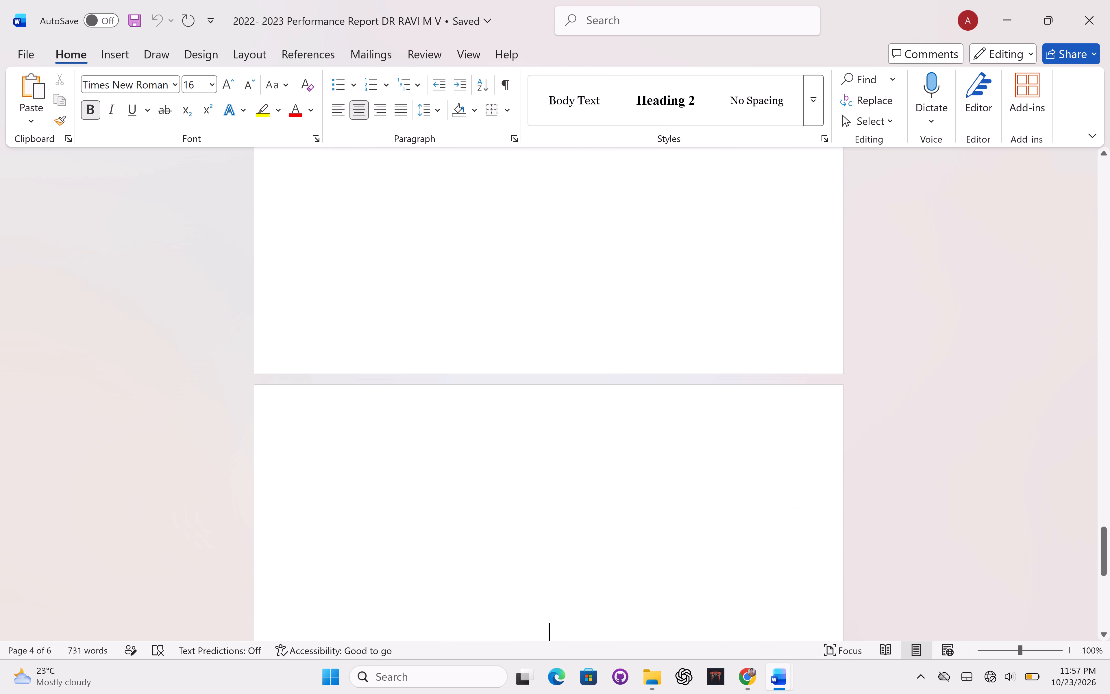
key("Up")
key("Up")
key("Up")
key("Up")
key("Up")
key("Up")
key("Up")
key("Up")
key("Up")
key("Up")
key("Up")
key("Up")
key("Up")
key("Up")
key("Up")
key("Up")
key("Up")
key("Up")
key("Up")
key("Up")
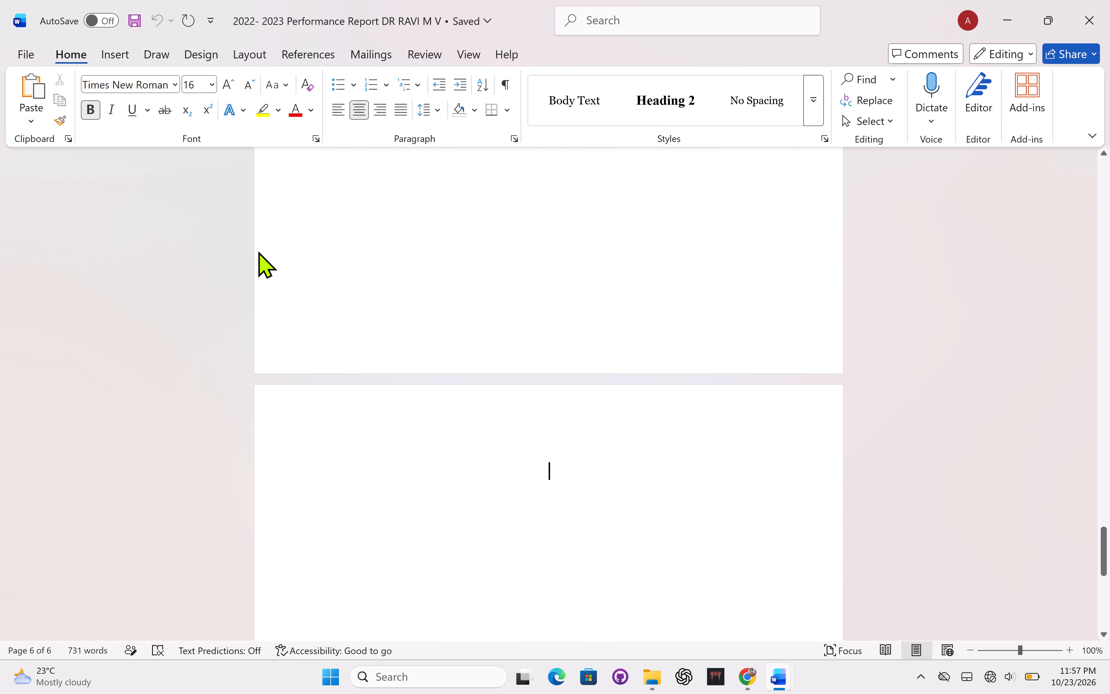
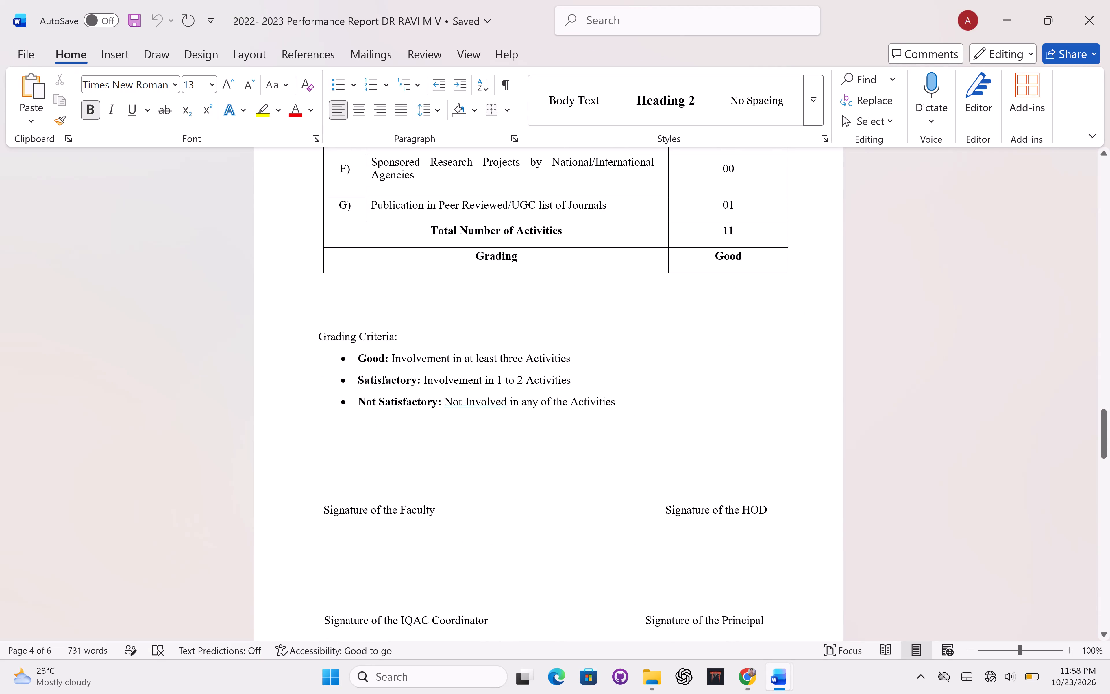
Recheck the 2022-2023 report's activity Grading table and the section F and G entries above it.
key("Up")
key("Up")
key("Up")
key("Up")
key("Up")
key("Up")
key("Up")
key("Up")
key("Up")
key("Up")
key("Up")
key("Up")
key("Up")
key("Up")
key("Up")
key("Up")
key("Up")
key("Up")
key("Up")
key("Up")
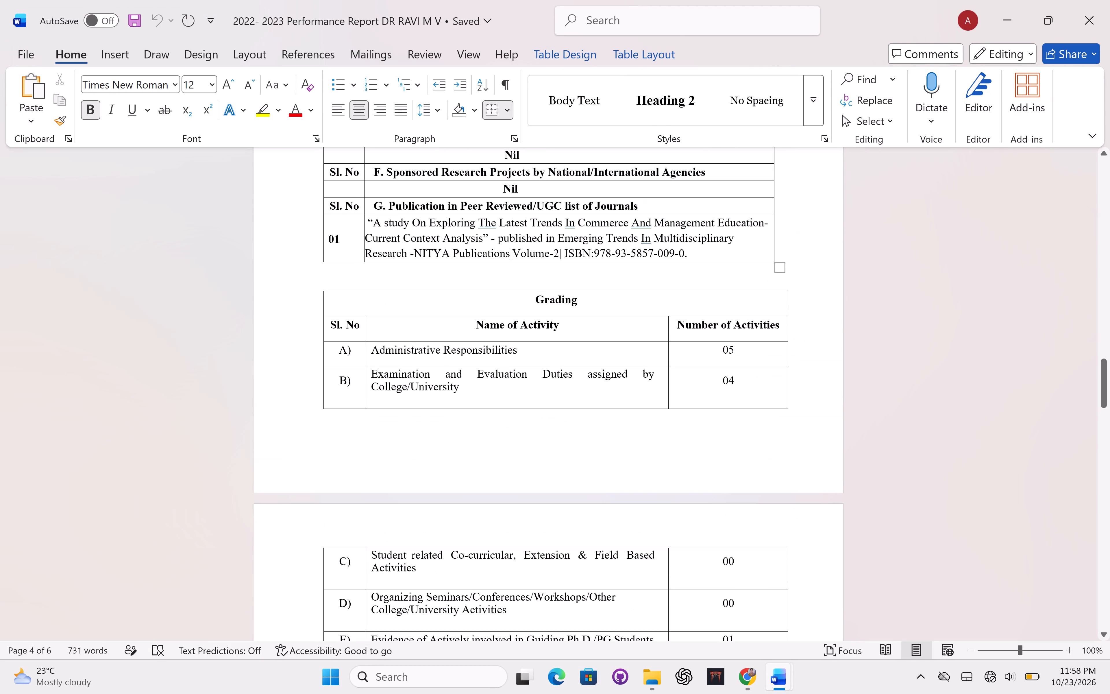
Review the 2022-2023 report backwards from the activity sections to the odd-semester total row of the teaching table.
key("Up")
key("Up")
key("Up")
key("Up")
key("Up")
key("Up")
key("Up")
key("Up")
key("Up")
key("Up")
key("Up")
key("Up")
key("Up")
key("Up")
key("Up")
key("Up")
key("Up")
key("Up")
key("Up")
key("Up")
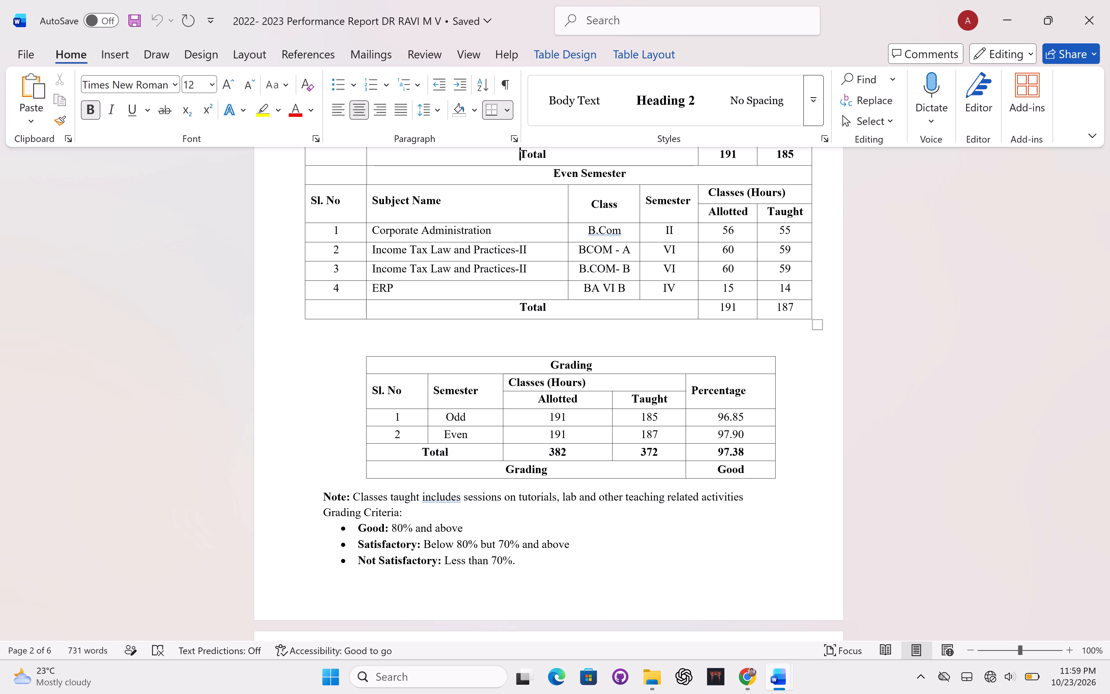
Examine the 2022-2023 report's even-semester subject rows and the Grading table of allotted and taught class hours.
key("Down")
key("Down")
key("Down")
key("Down")
key("Down")
key("Down")
key("Down")
key("Down")
key("Down")
key("Down")
key("Down")
key("Down")
key("Down")
key("Down")
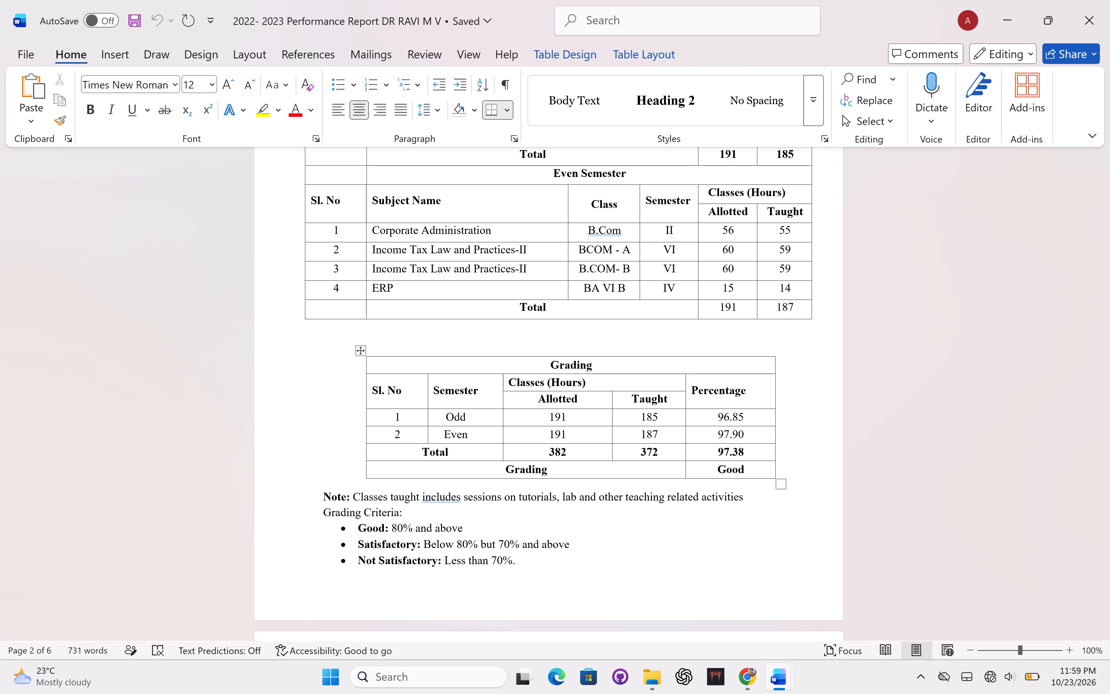
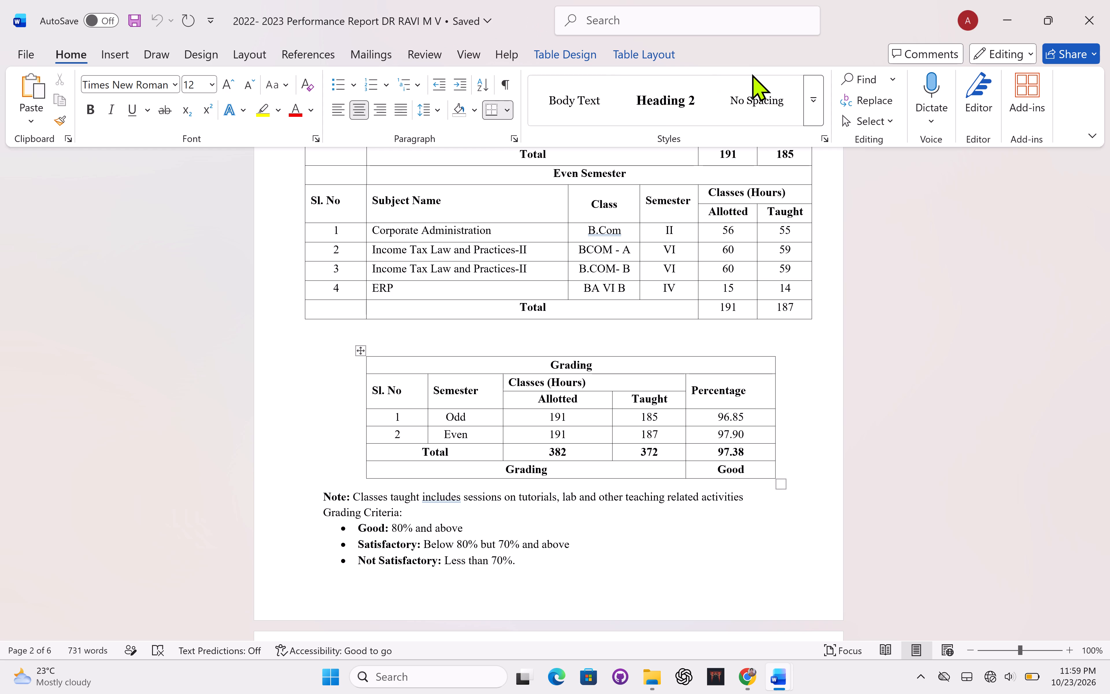
Put the open 2022-2023 and 2023-2024 reports aside and open the 2024-2025 performance report from the user folder.
left_click(1004, 14)
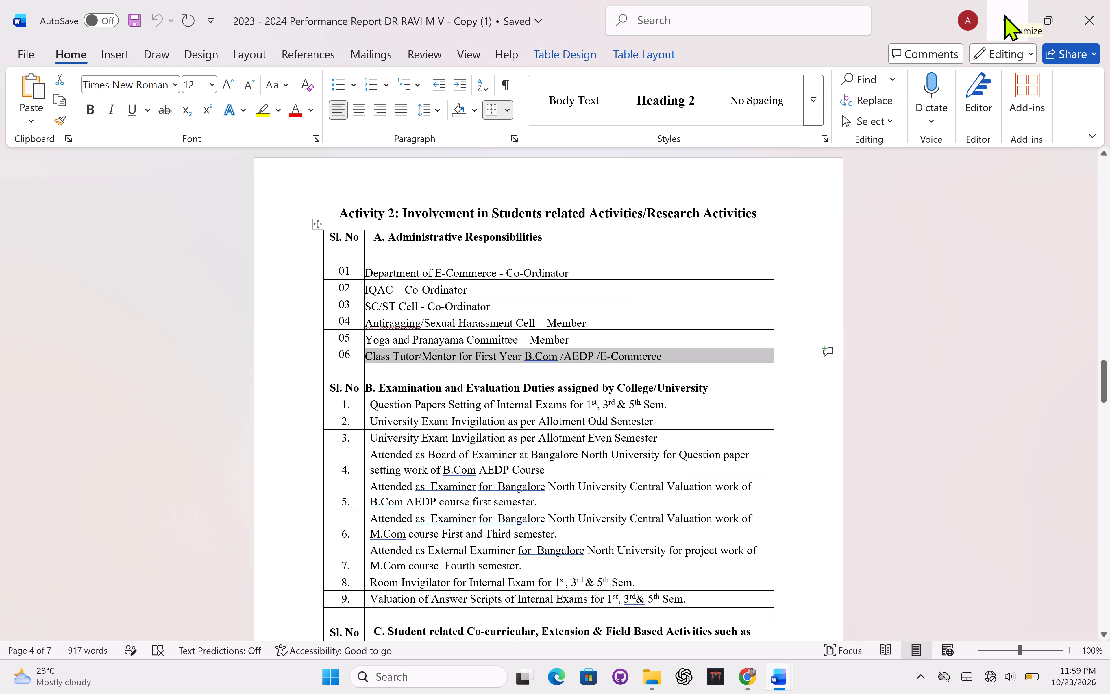
left_click(1004, 14)
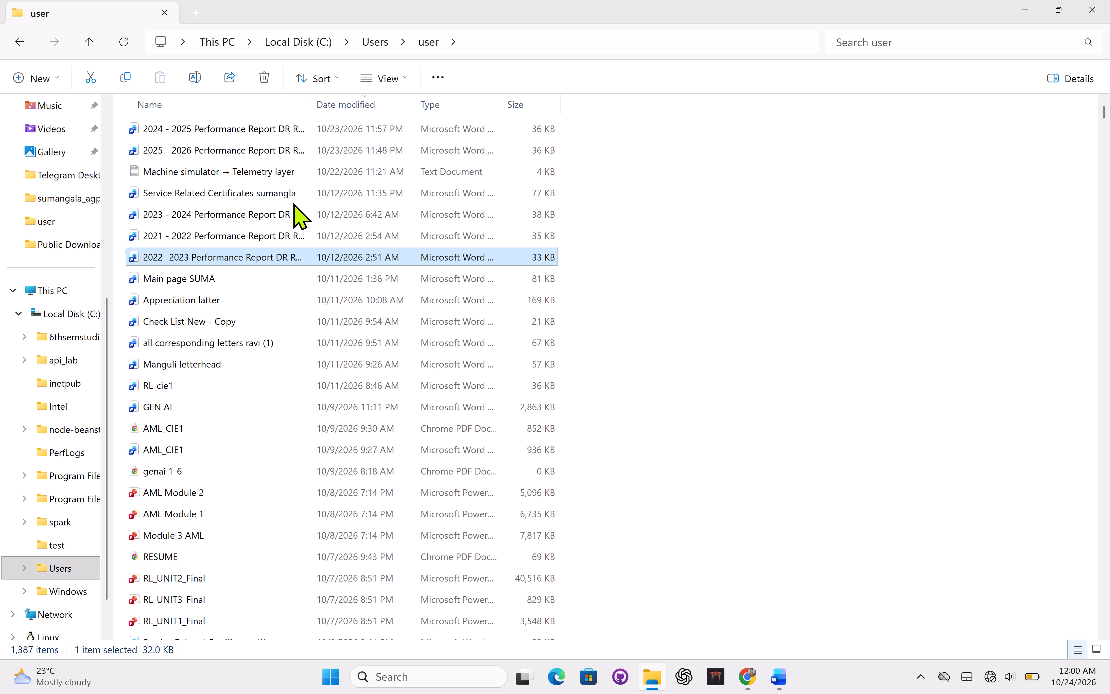
left_click(212, 127)
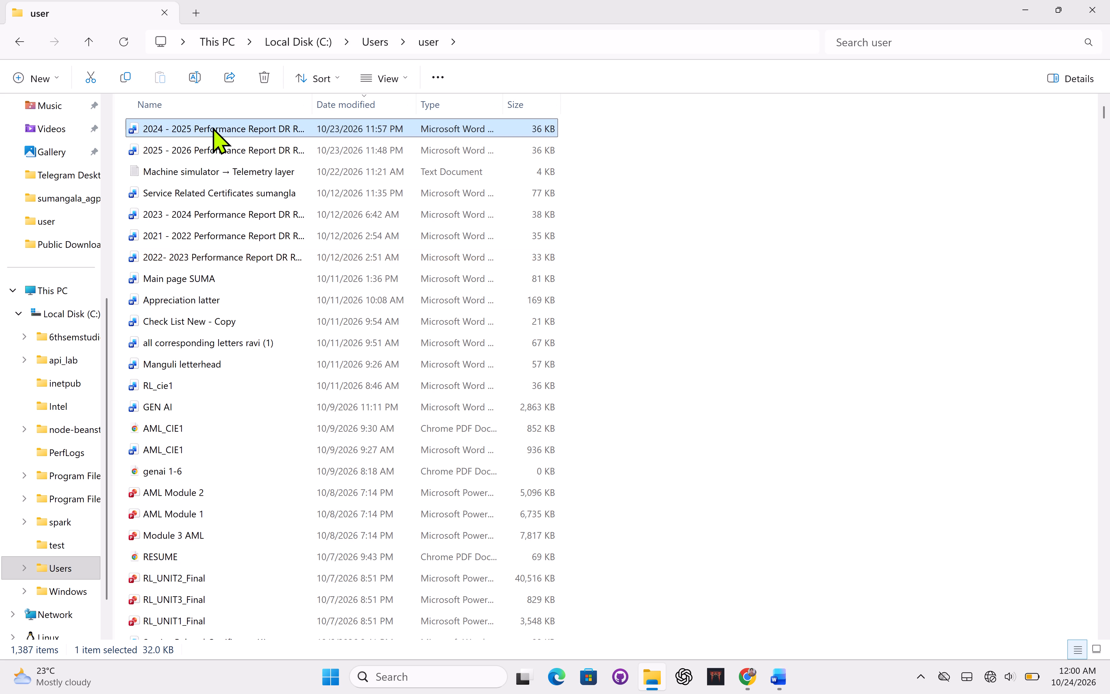
key("Return")
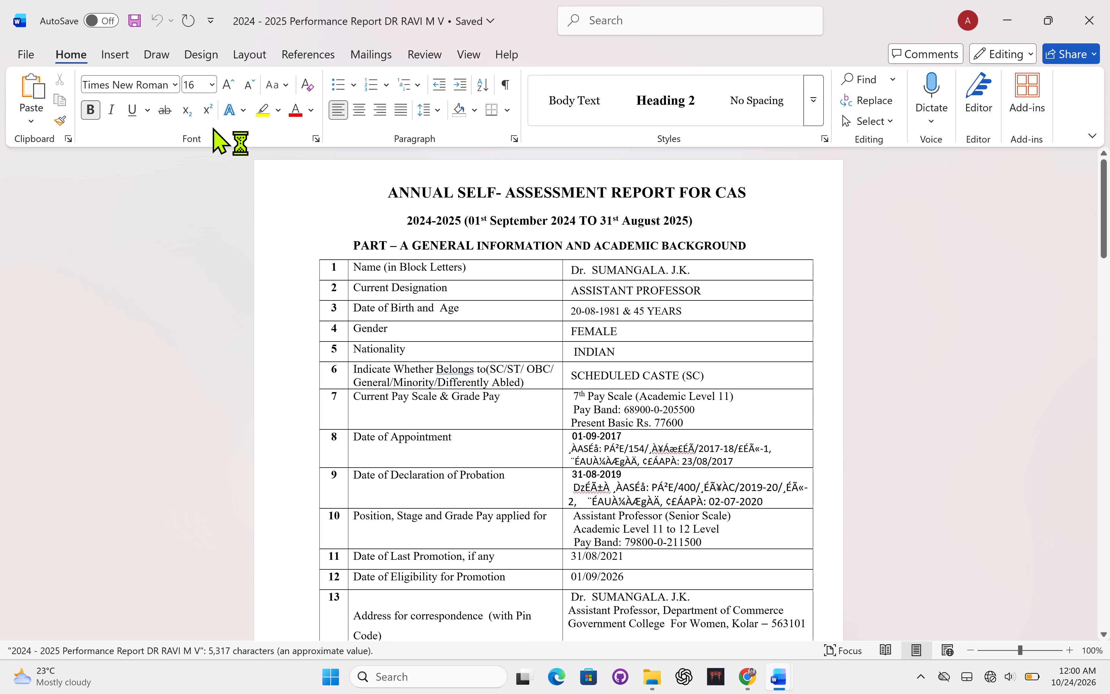
Review the 2024-2025 report from the general information table through the activity sections to the activity Grading table.
key("Down")
key("Down")
key("Down")
key("Down")
key("Down")
key("Down")
key("Down")
key("Down")
key("Down")
key("Down")
key("Down")
key("Down")
key("Down")
key("Down")
key("Down")
key("Down")
key("Down")
key("Down")
key("Down")
key("Down")
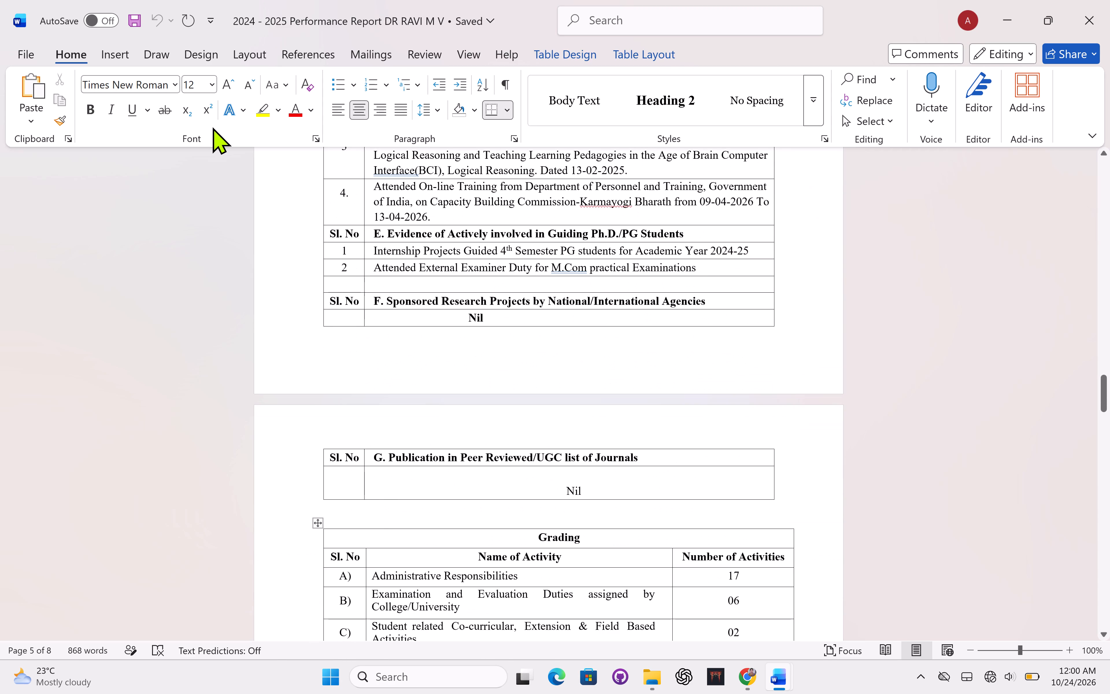
Review the 2024-2025 report backwards from the activity Grading table to the examination and evaluation duties in section B.
key("Up")
key("Up")
key("Up")
key("Up")
key("Up")
key("Up")
key("Up")
key("Up")
key("Up")
key("Up")
key("Up")
key("Up")
key("Up")
key("Up")
key("Up")
key("Up")
key("Up")
key("Up")
key("Up")
key("Up")
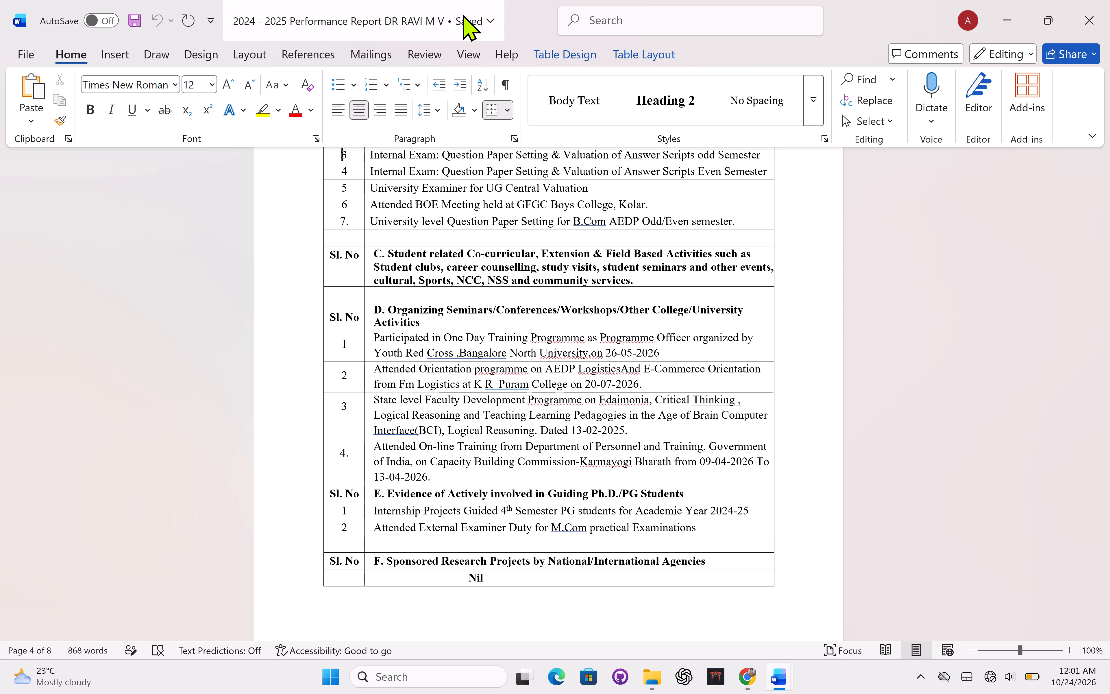
Switch to the 2023-2024 report and review its Activity 2 entries from the class tutor/mentor row onwards.
left_click(999, 15)
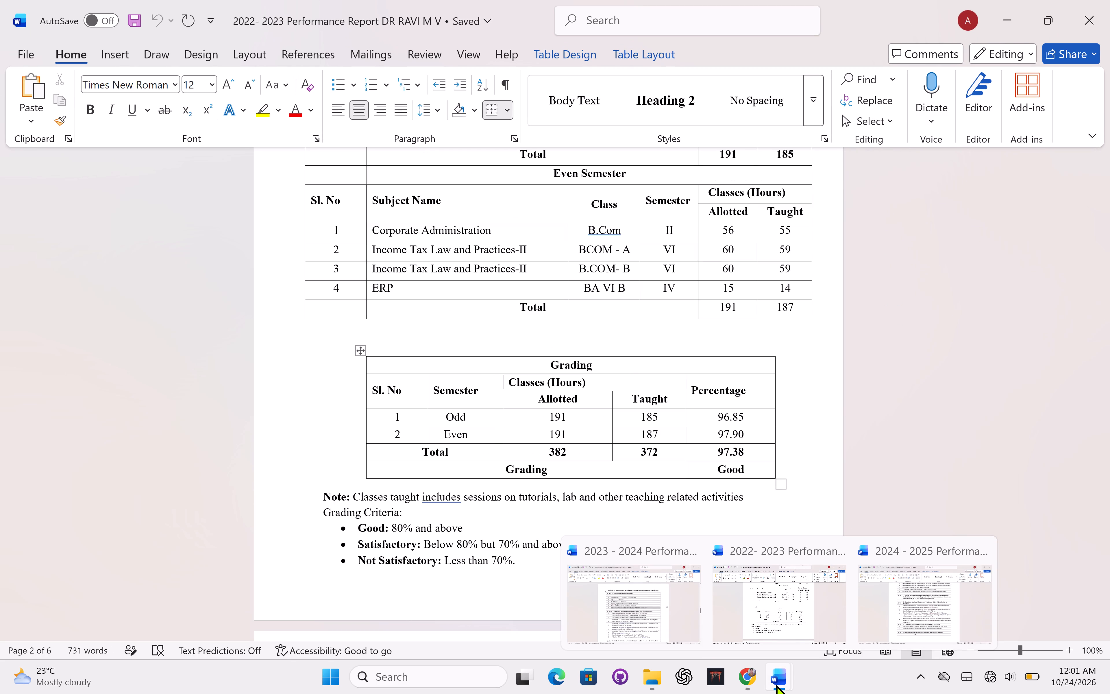
left_click(651, 606)
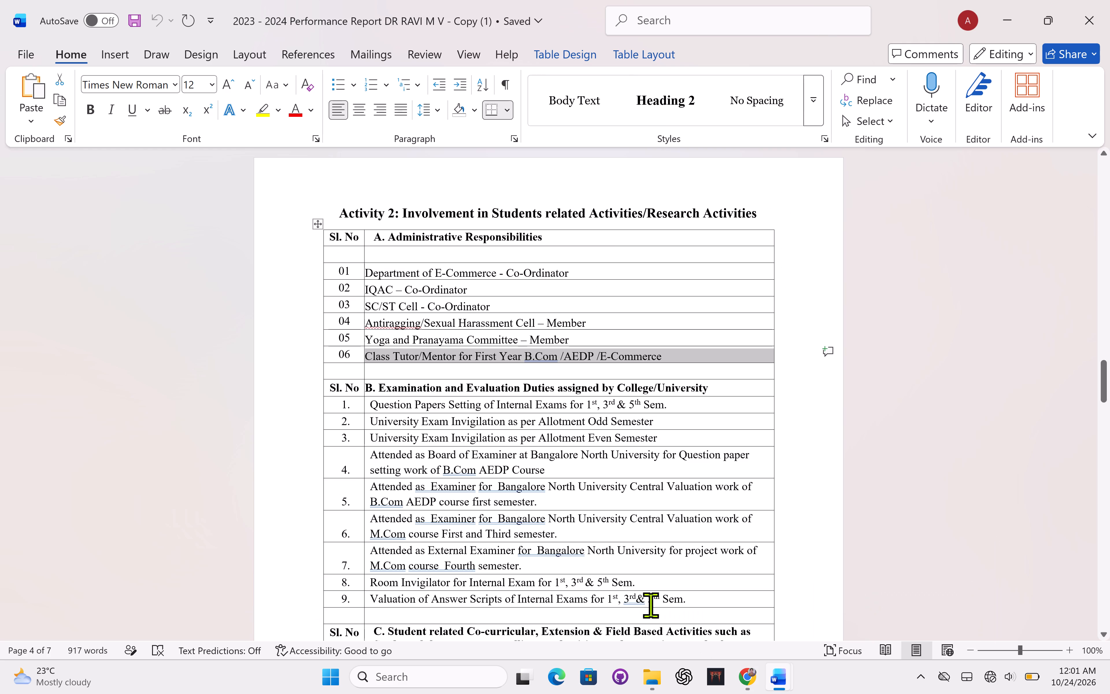
key("Down")
key("Down")
key("Down")
key("Down")
key("Down")
key("Down")
key("Down")
key("Down")
key("Down")
key("Down")
key("Down")
key("Down")
key("Down")
key("Down")
key("Down")
key("Down")
key("Down")
key("Down")
key("Down")
key("Down")
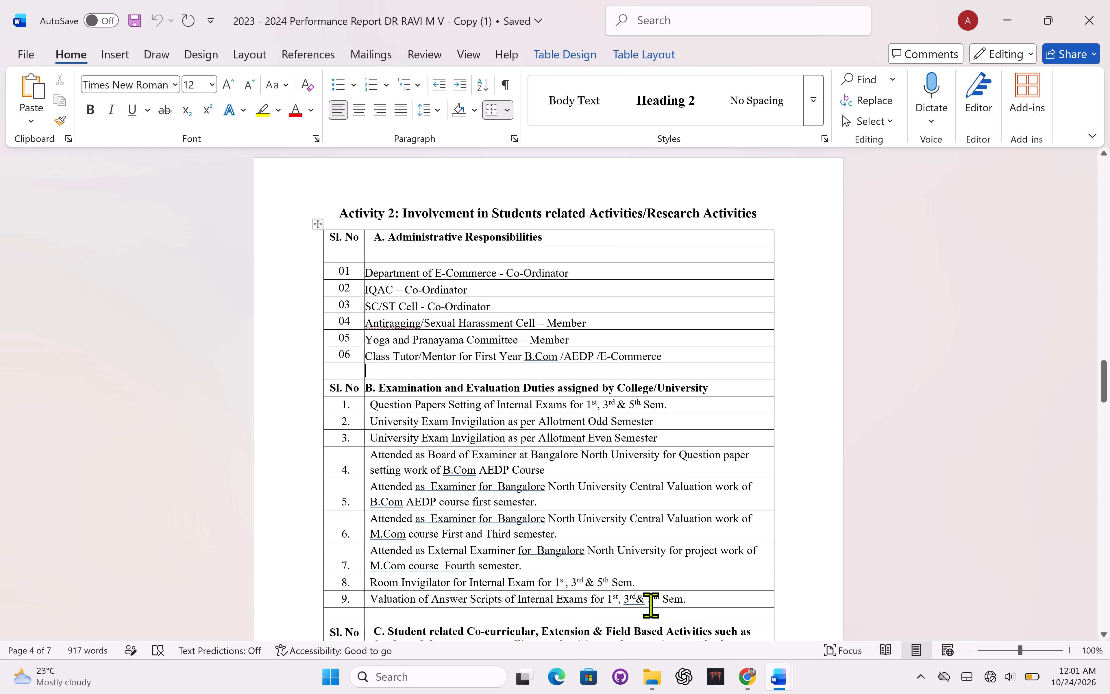
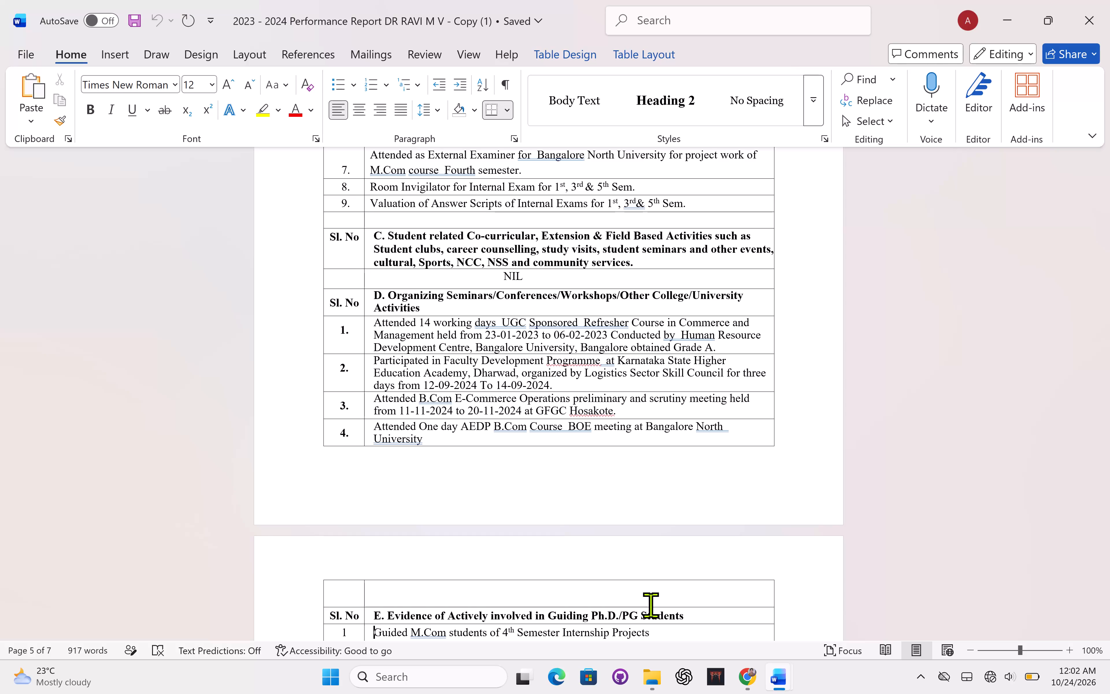
Review the 2023-2024 report from section E on guiding Ph.D./PG students through the activity Grading table.
key("Down")
key("Down")
key("Down")
key("Down")
key("Down")
key("Down")
key("Down")
key("Down")
key("Down")
key("Down")
key("Down")
key("Down")
key("Down")
key("Down")
key("Down")
key("Down")
key("Down")
key("Down")
key("Down")
key("Down")
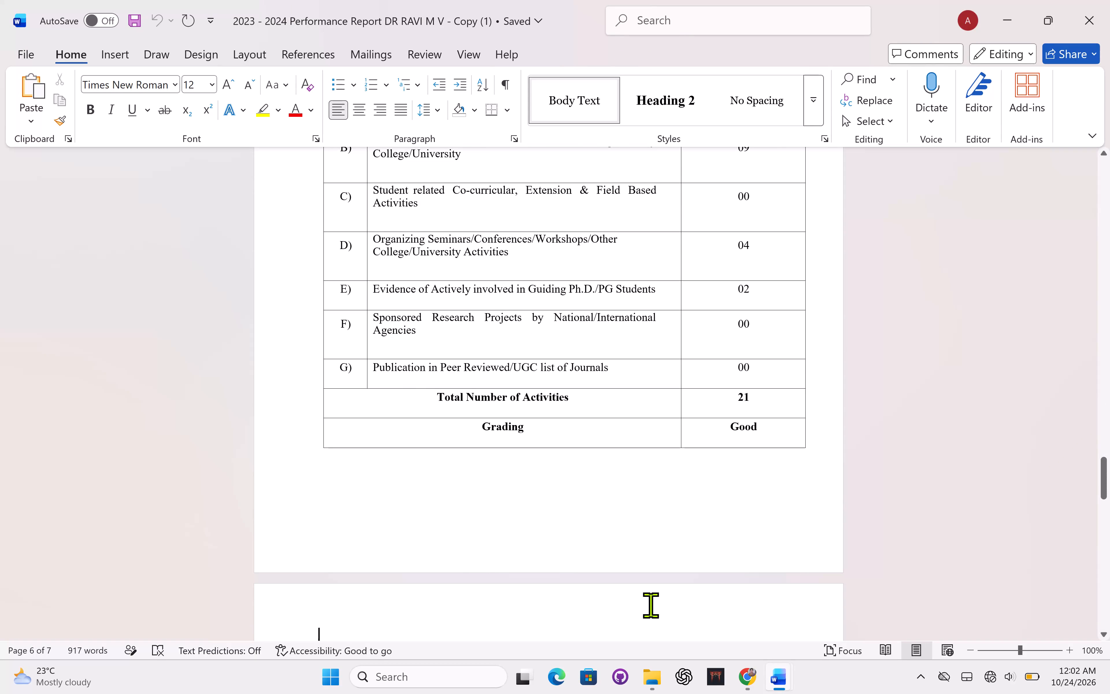
Close the 2023-2024 performance report.
left_click(1086, 25)
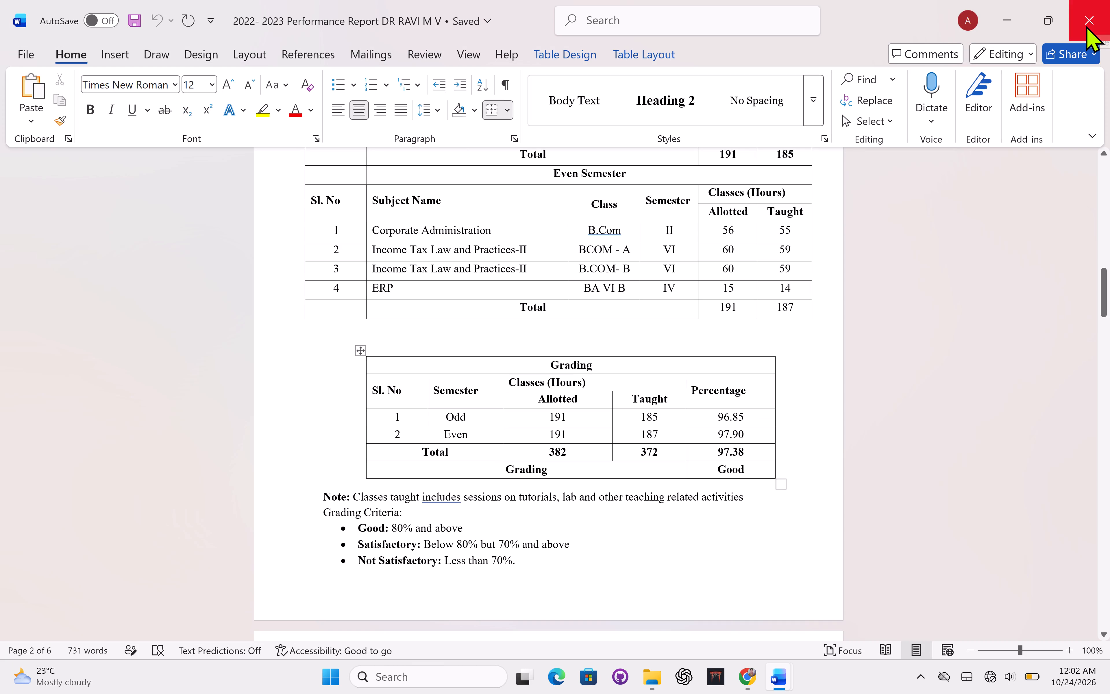